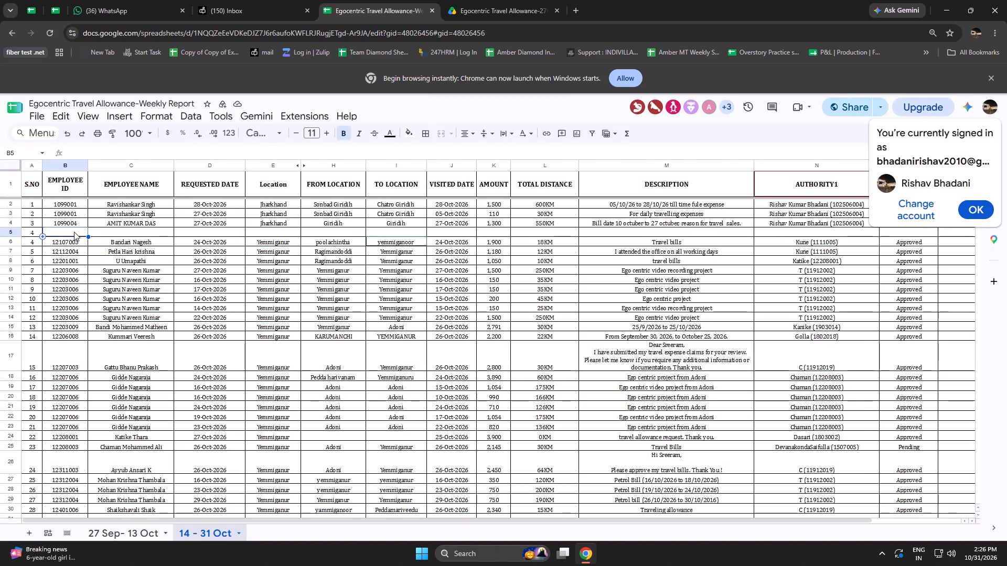
Enter 31-oct-2026 as the requested date in row 5.
click(128, 235)
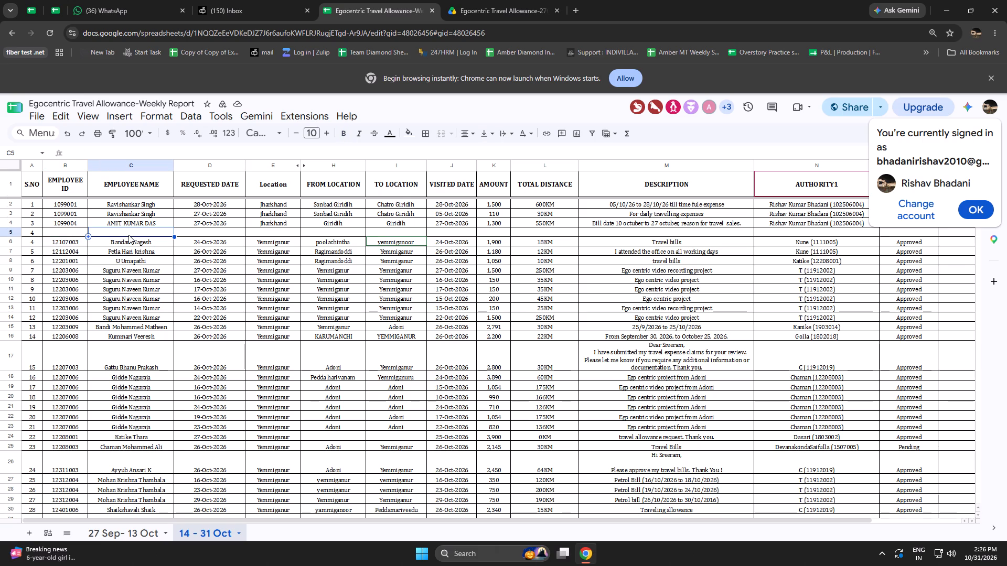
click(210, 231)
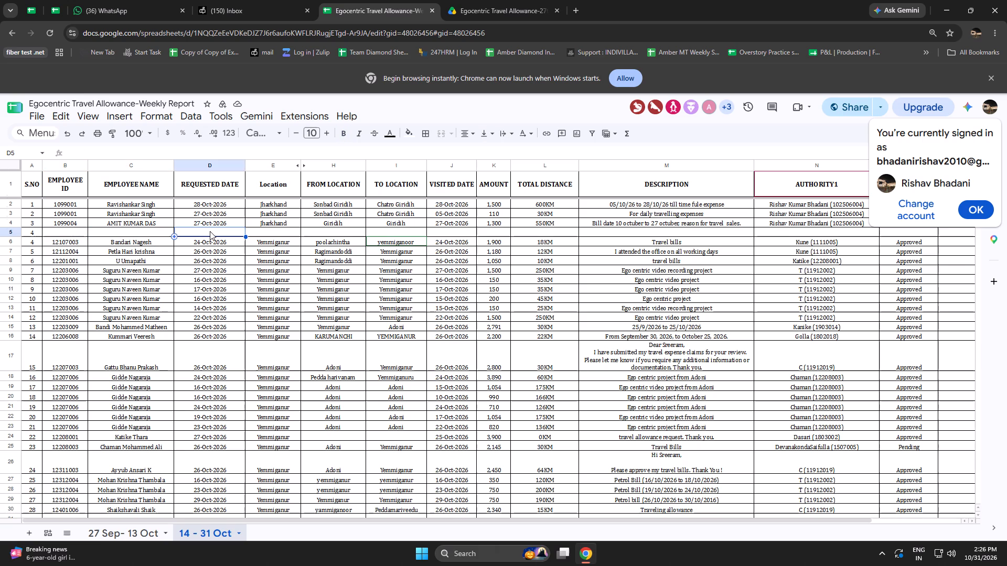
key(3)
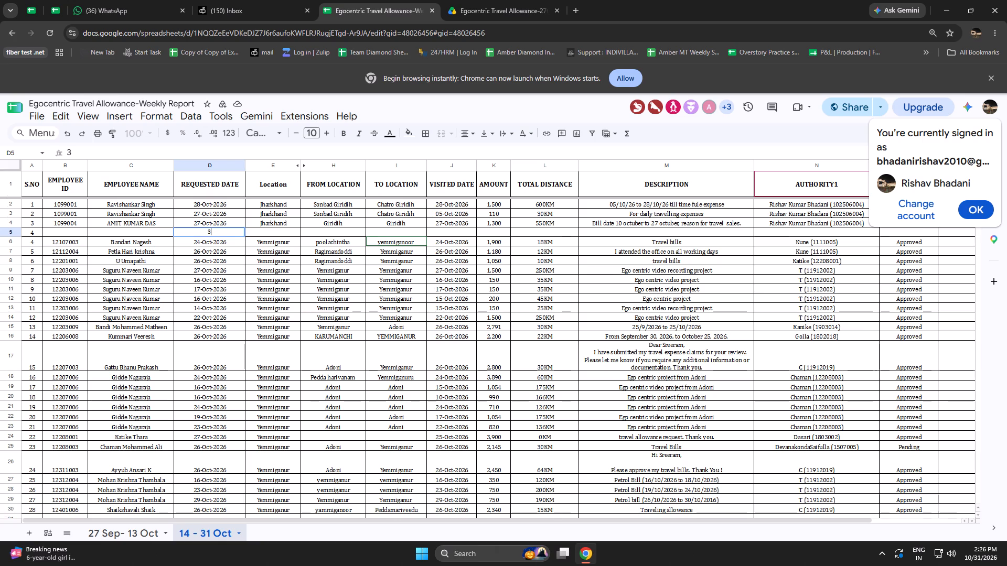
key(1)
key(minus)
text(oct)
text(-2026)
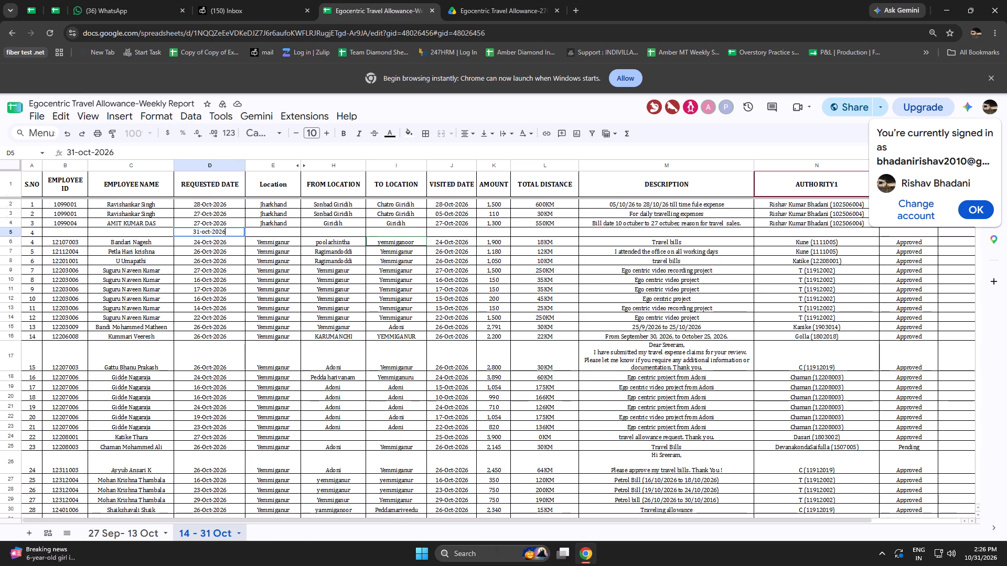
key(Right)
Copy the Location, From Location and To Location values from row 4 into row 5: Jharkhand, Giridih and Giridih.
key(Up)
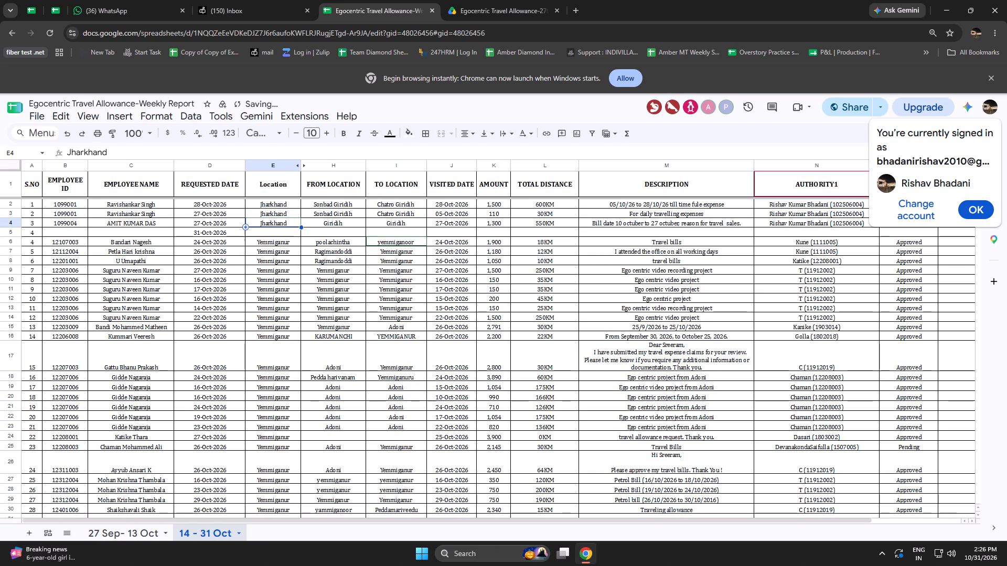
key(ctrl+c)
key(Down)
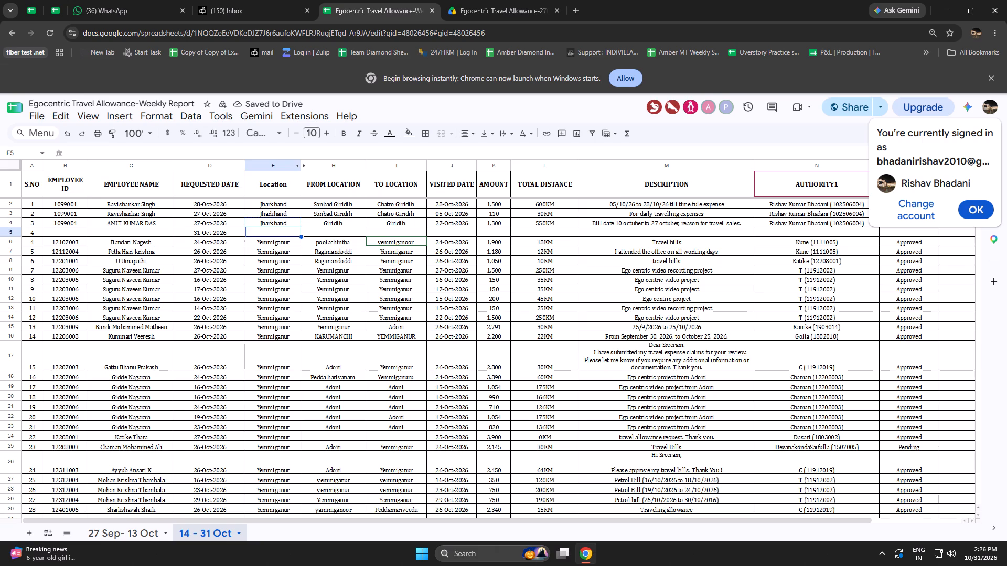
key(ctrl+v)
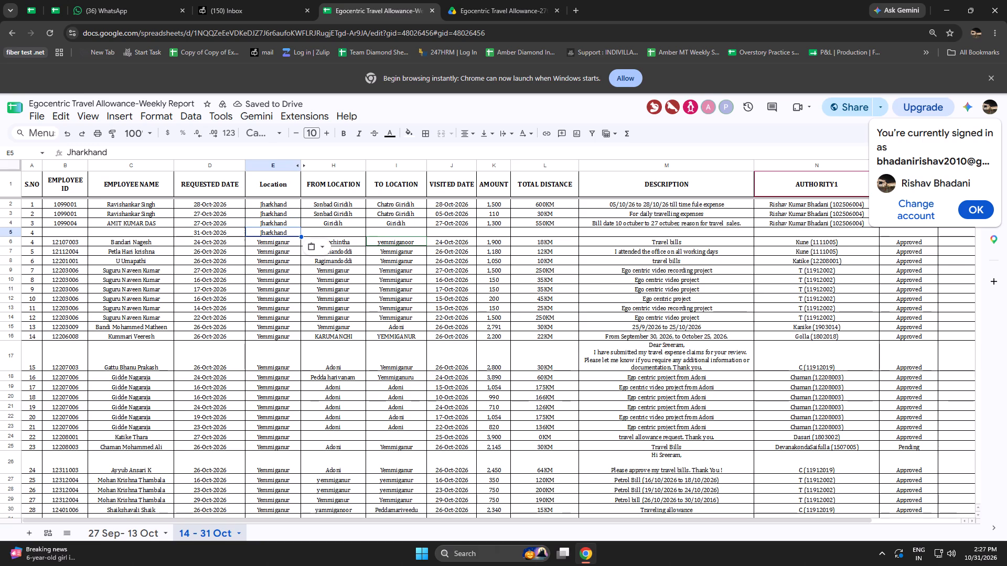
drag(334, 222, 348, 230)
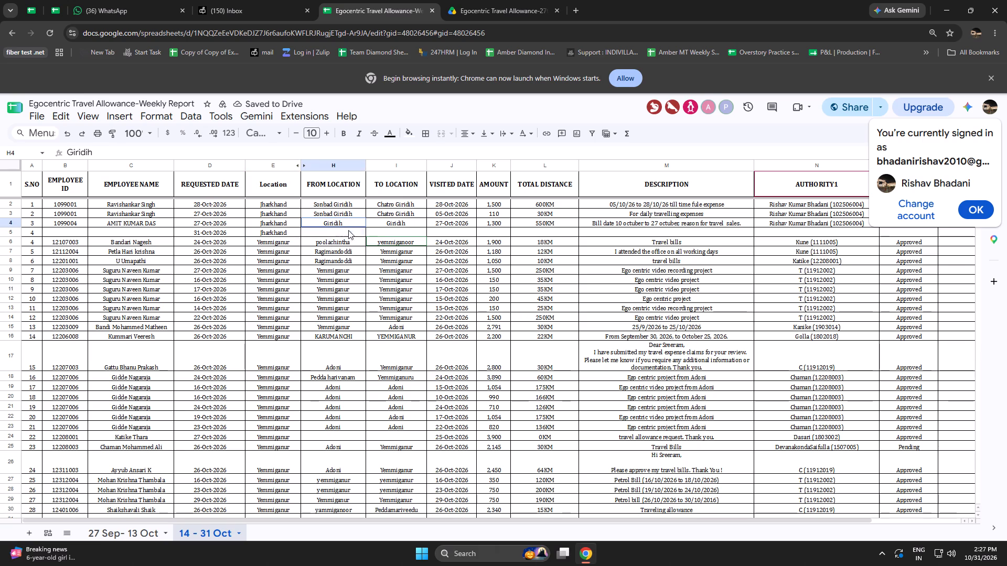
drag(348, 230, 377, 236)
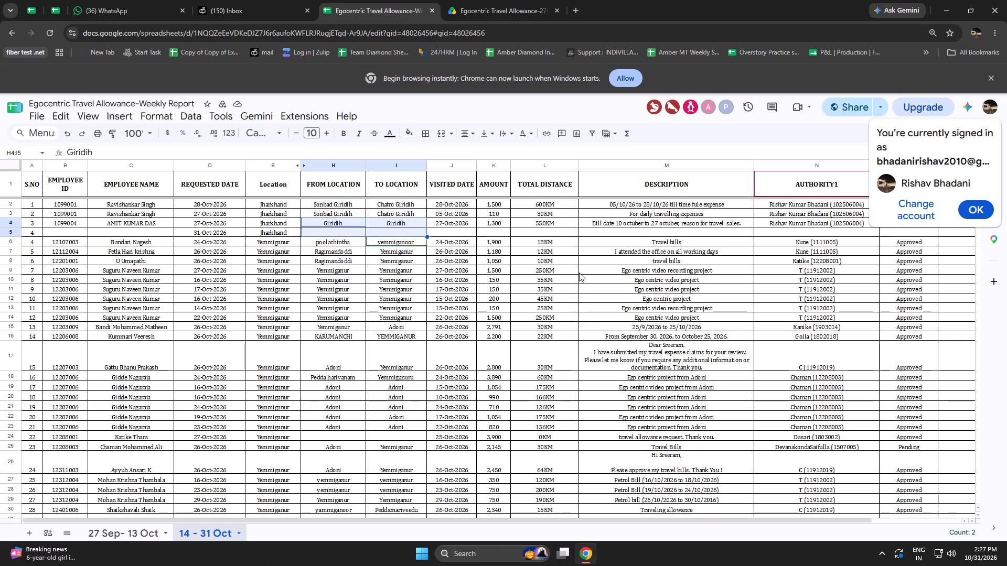
key(ctrl+d)
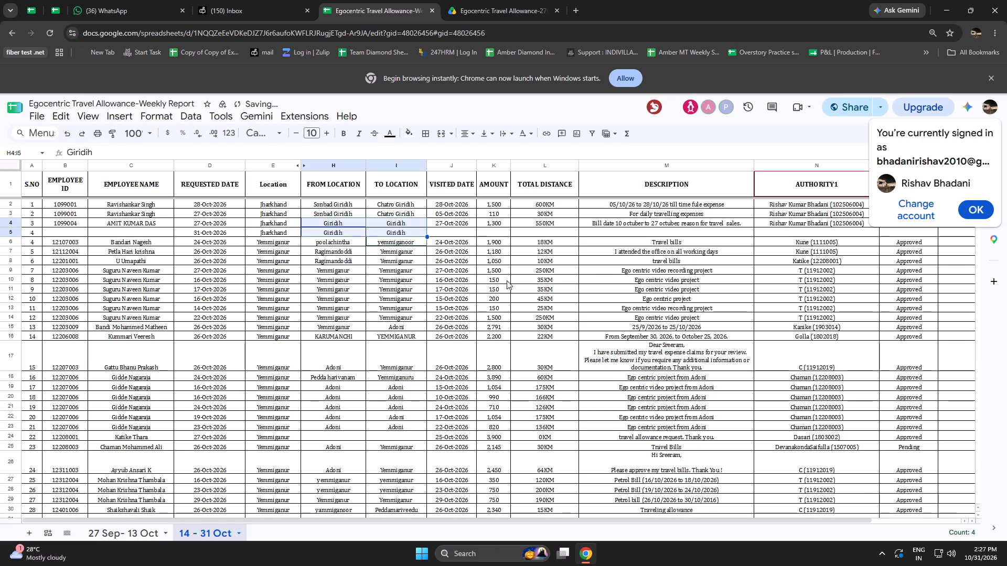
Insert a new row below row 5 and fill it with row 5's contents.
click(12, 231)
right_click(13, 231)
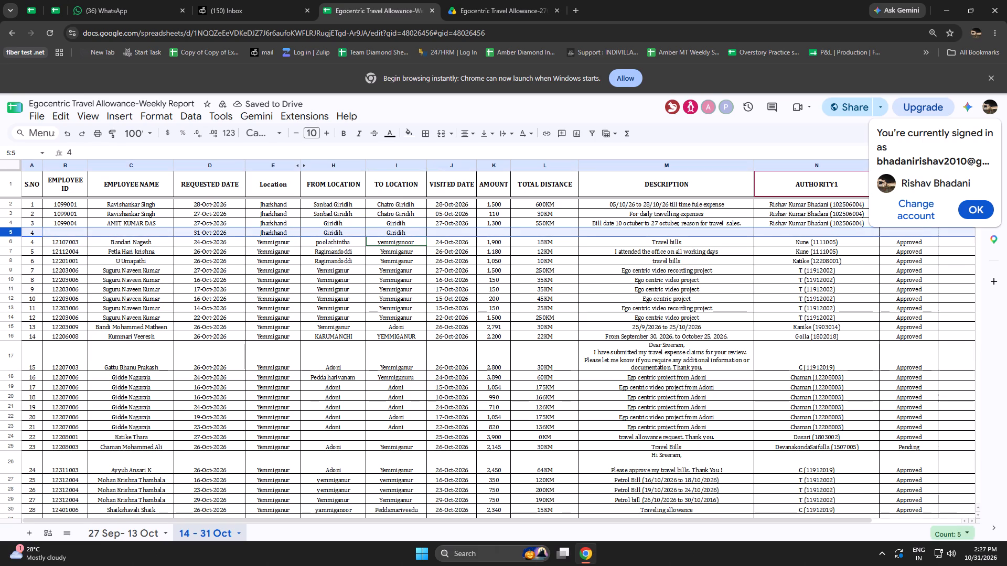
click(57, 347)
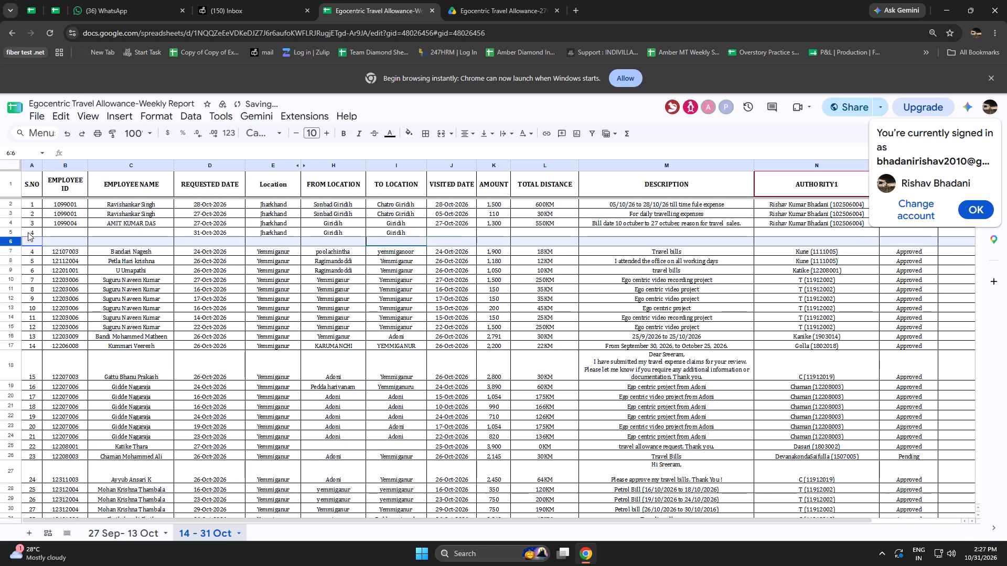
drag(14, 231, 15, 242)
key(ctrl+d)
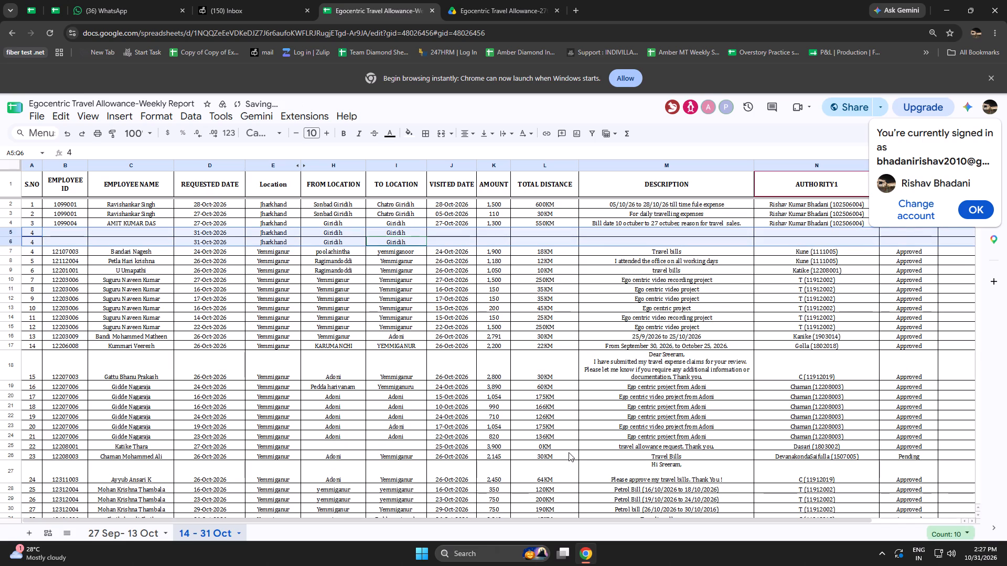
Fill the Authority1 name and ID from row 4 down into rows 5 and 6.
click(452, 232)
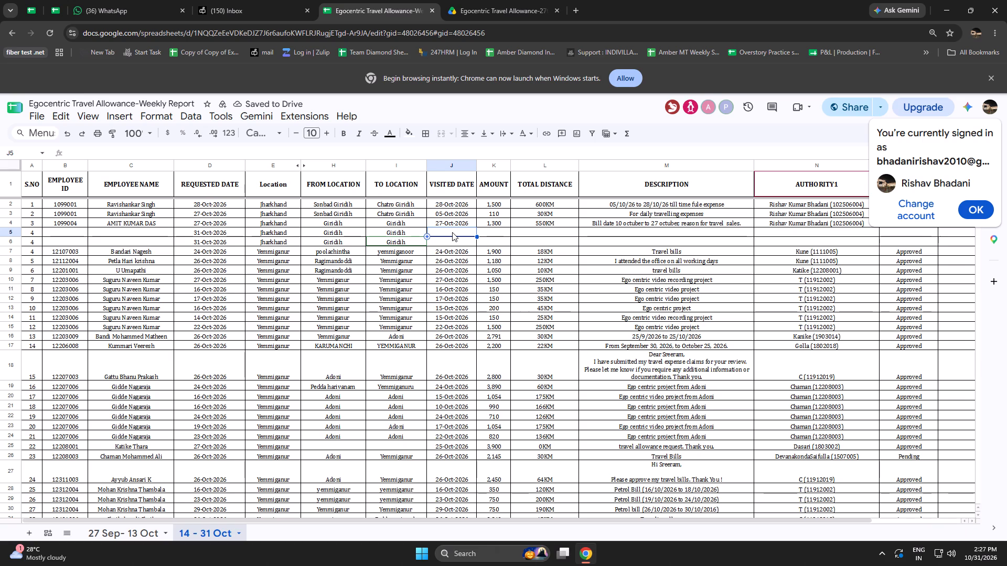
click(492, 230)
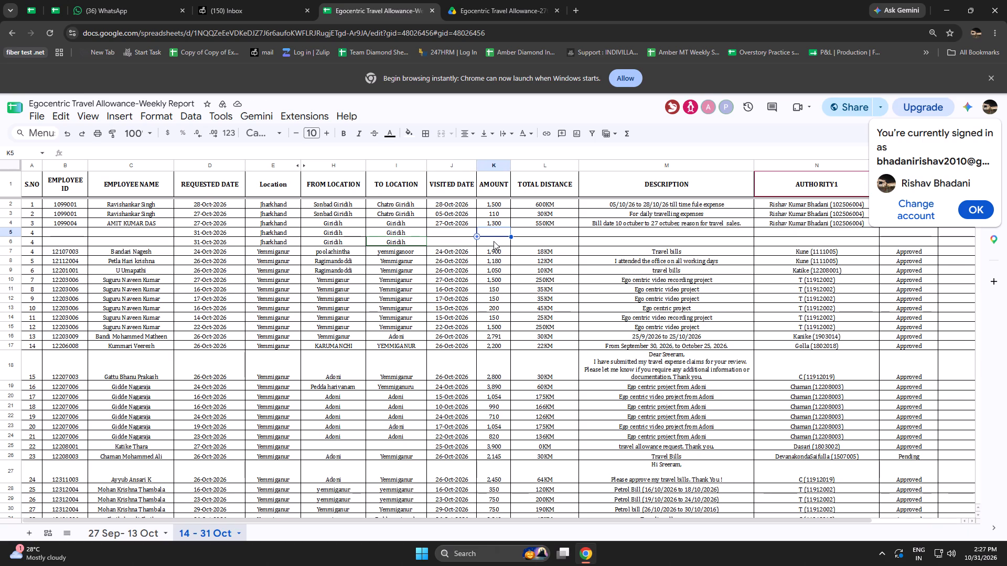
drag(630, 232, 627, 244)
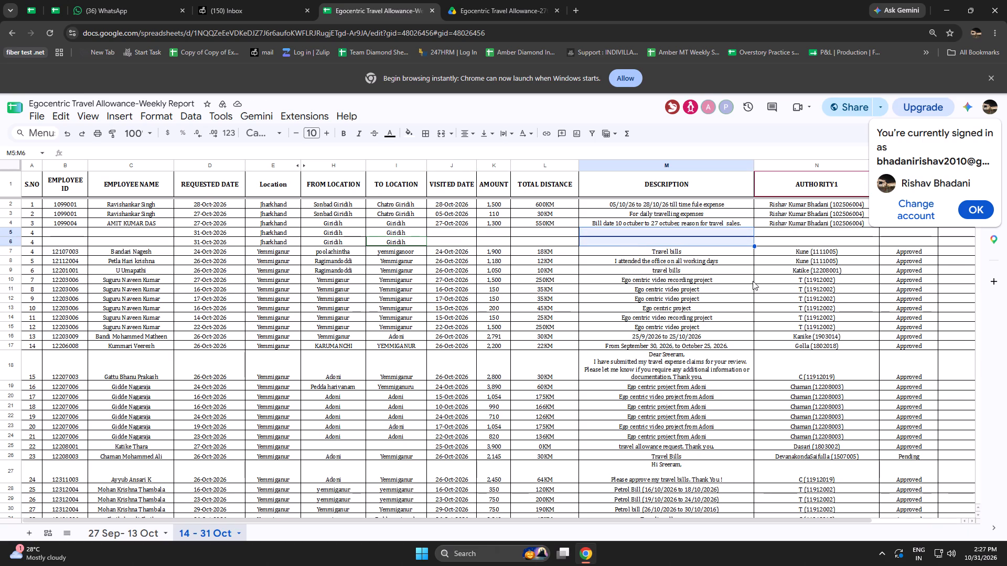
click(839, 302)
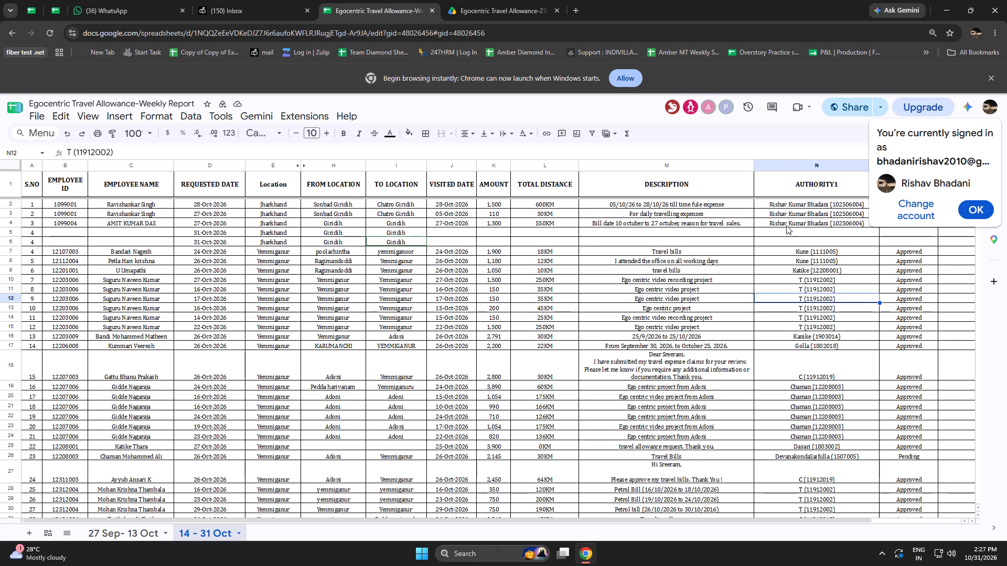
drag(786, 225, 784, 243)
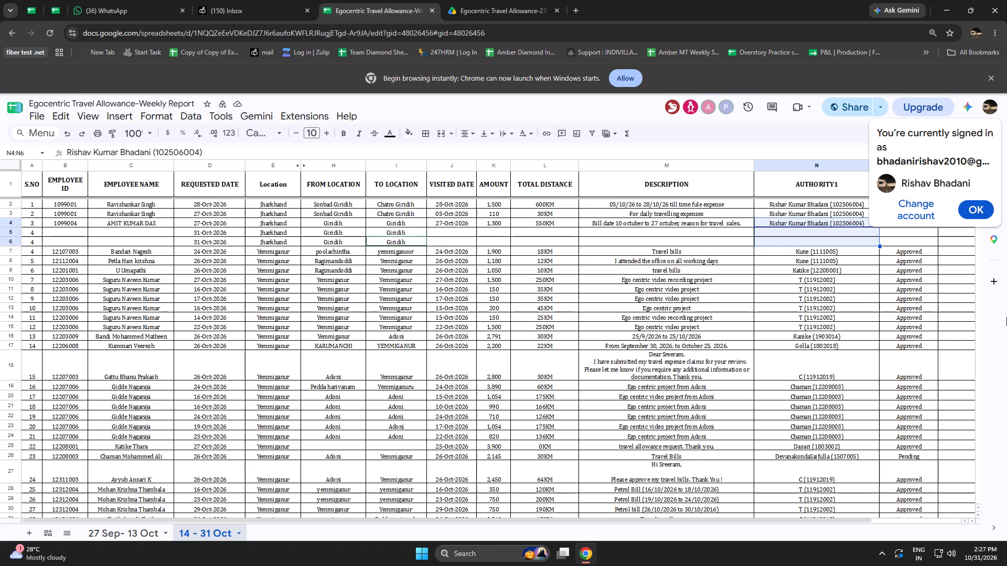
key(ctrl+d)
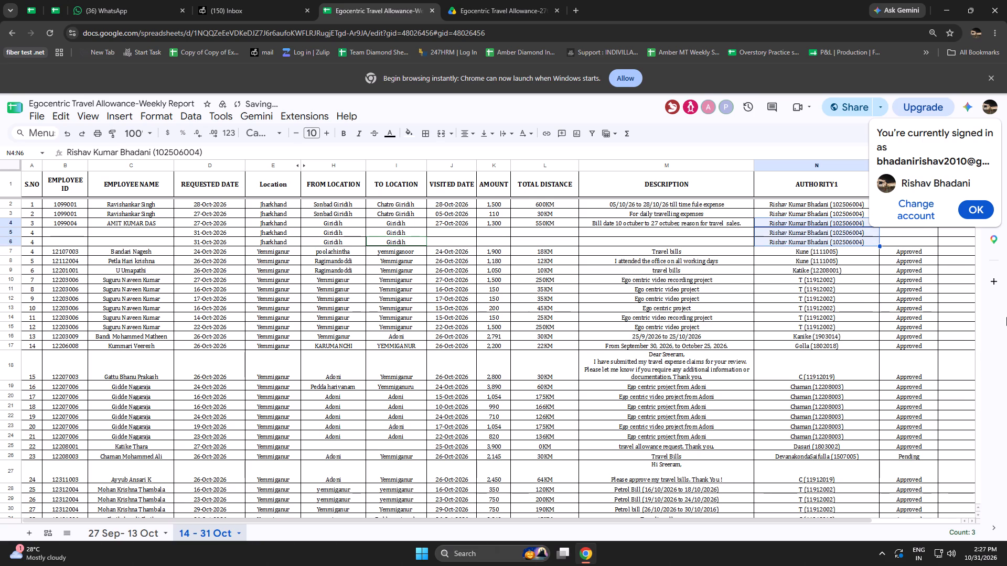
Fill the Approved status from row 4 down into rows 5 and 6 of the first Authority1 Status column.
click(686, 234)
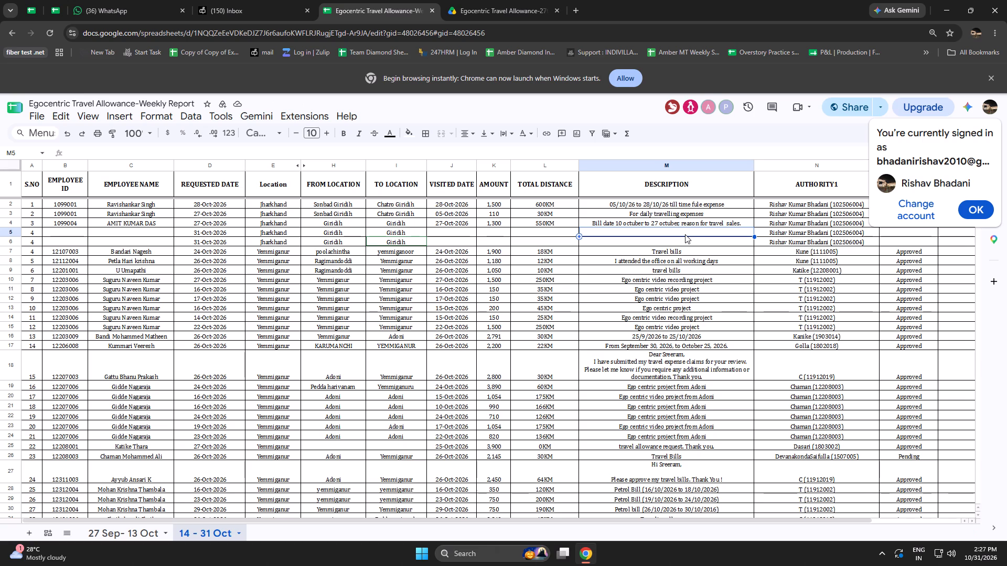
drag(297, 520, 476, 530)
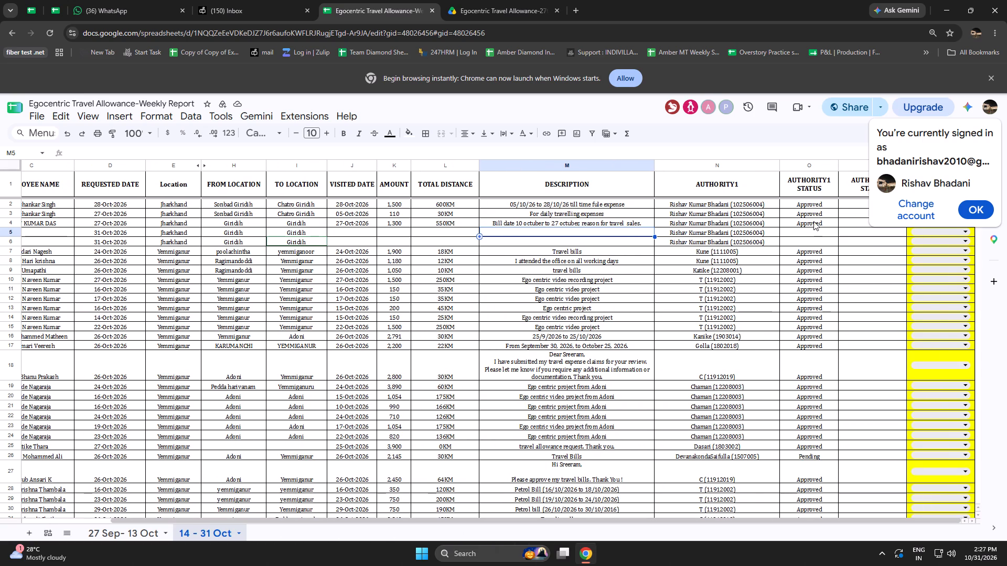
drag(805, 226, 803, 240)
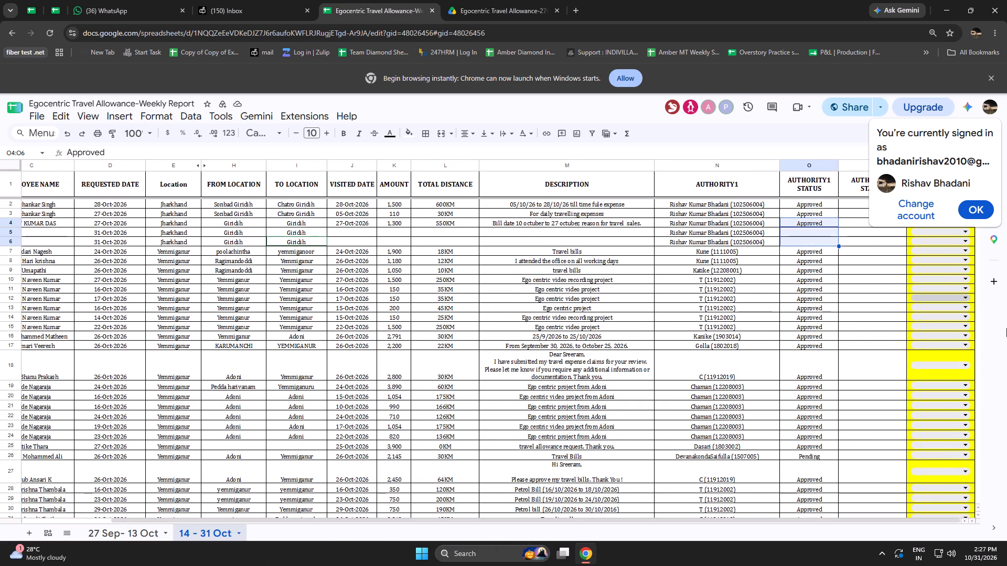
key(ctrl+d)
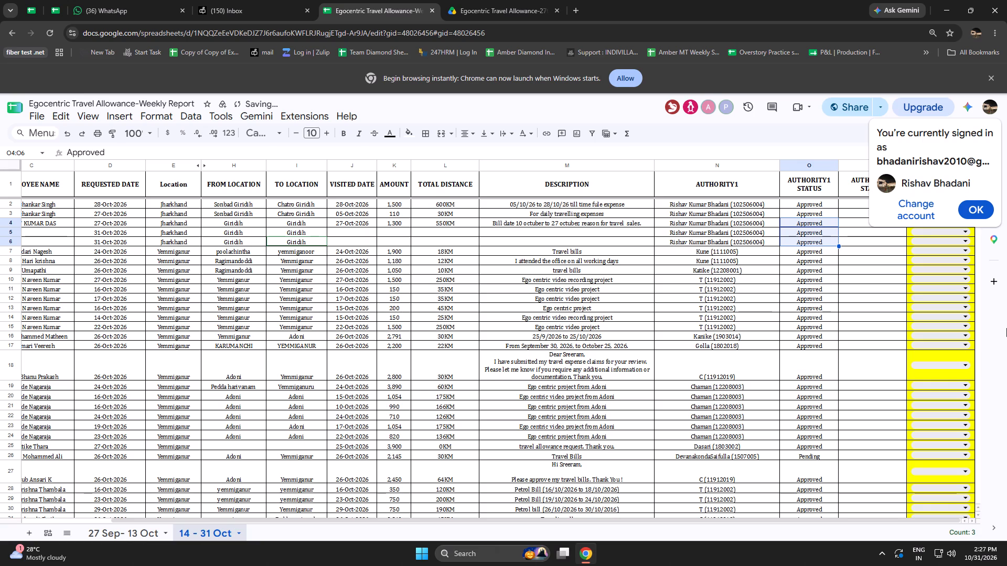
Dismiss the sign-in notice and set the RM supporting-document verification to Yes for rows 5 and 6.
click(978, 203)
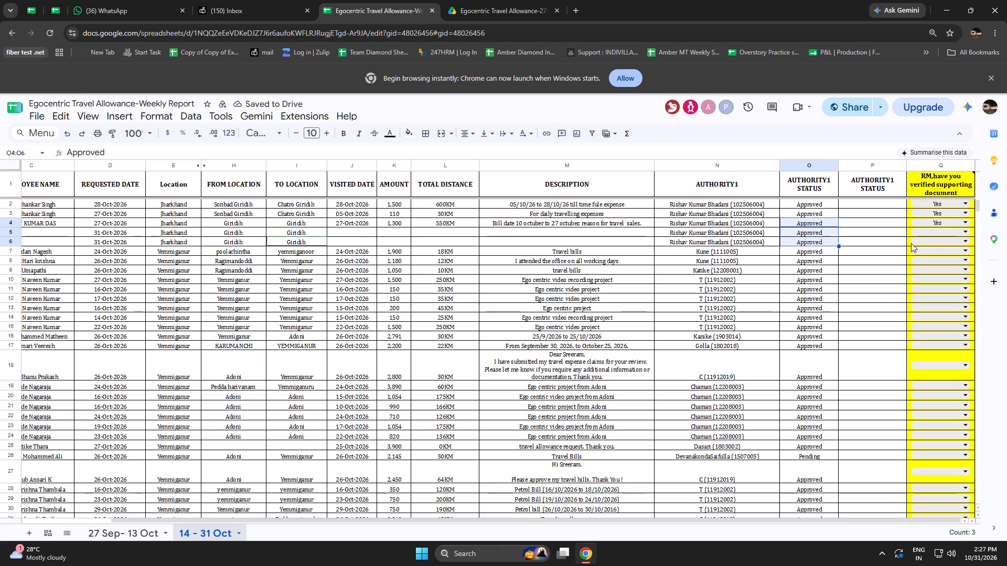
click(929, 231)
click(923, 243)
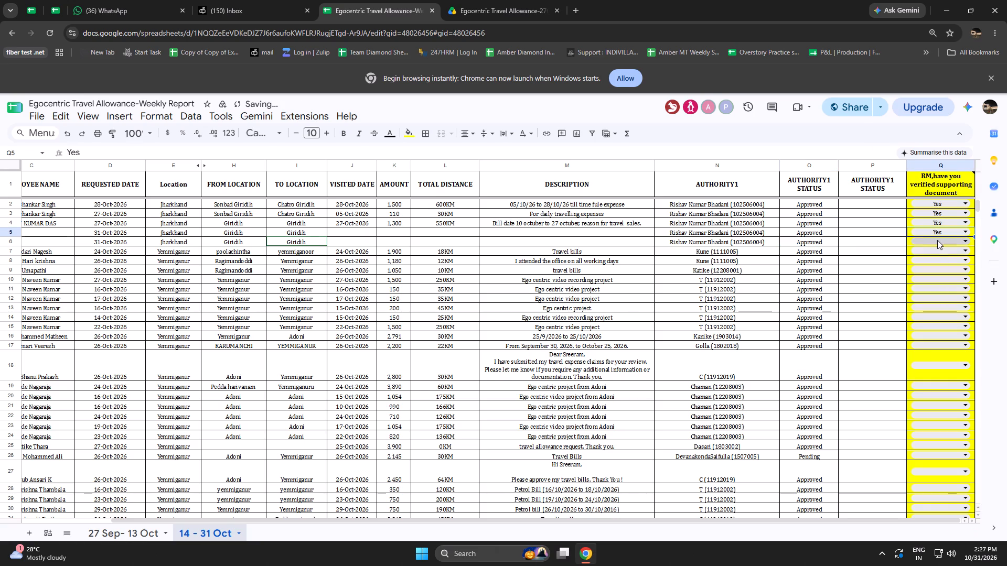
click(939, 240)
click(916, 256)
click(867, 239)
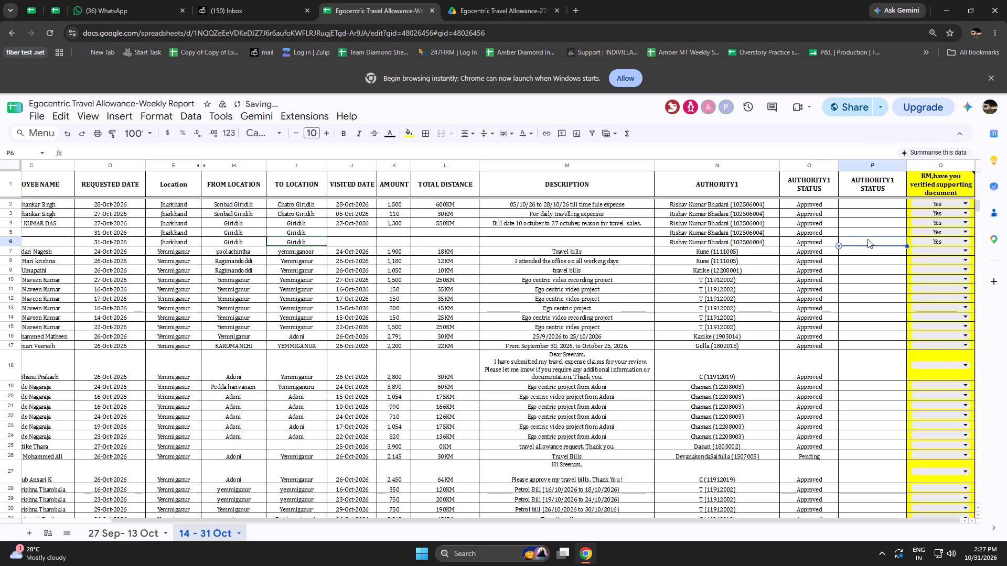
Enter 05-Oct-2026 as the visited date for row 5.
drag(497, 521, 507, 521)
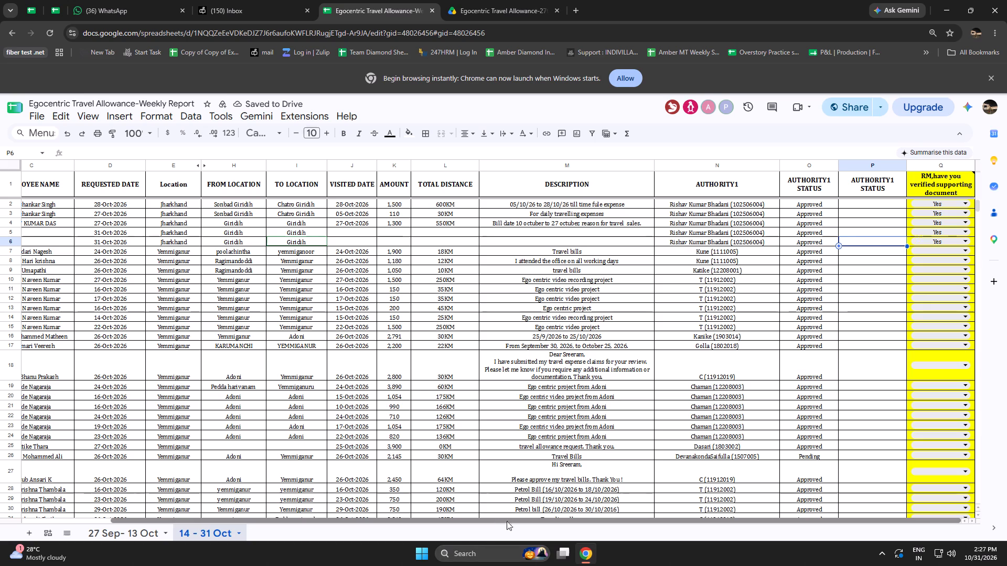
drag(507, 521, 445, 517)
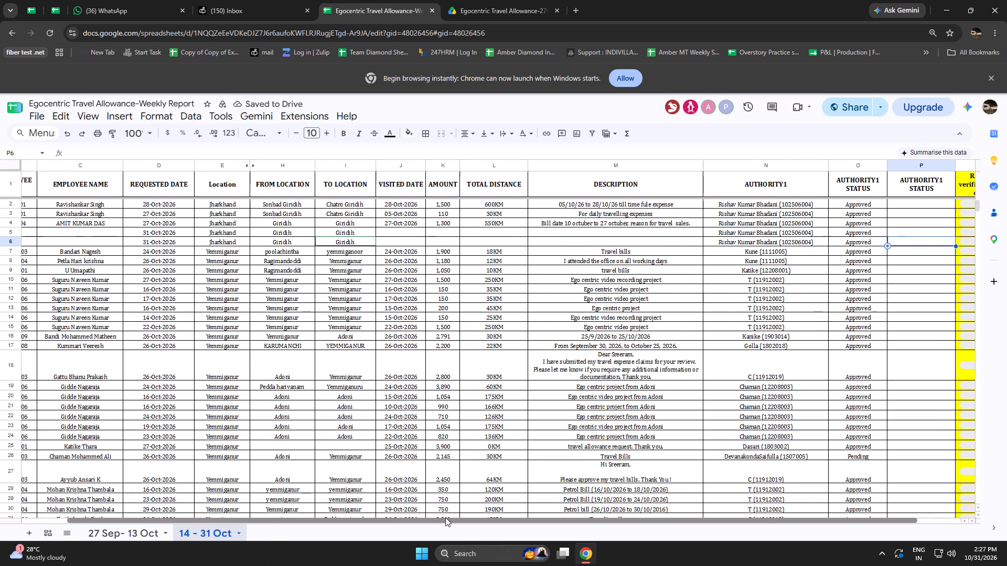
drag(445, 517, 430, 513)
drag(422, 228, 426, 234)
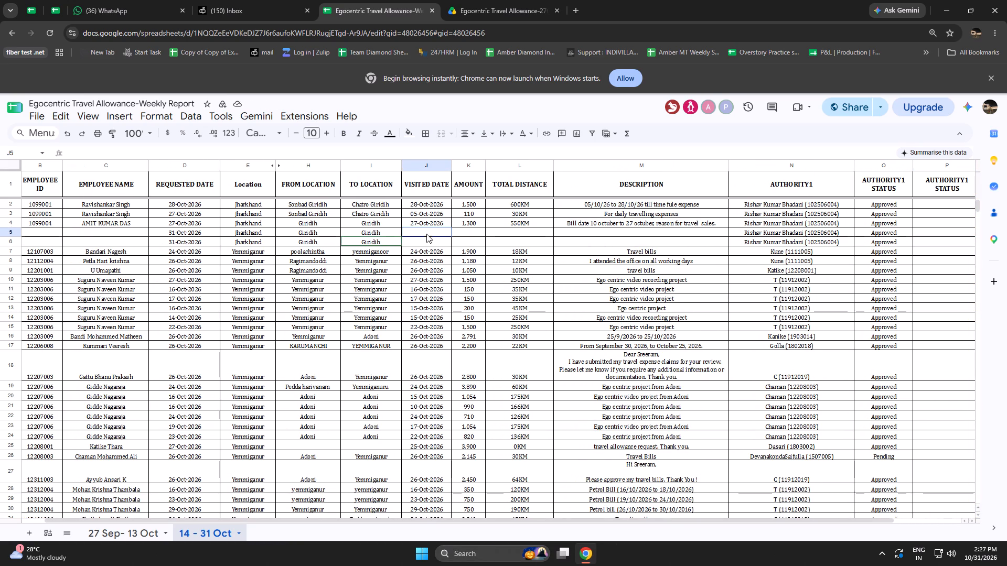
drag(426, 234, 427, 237)
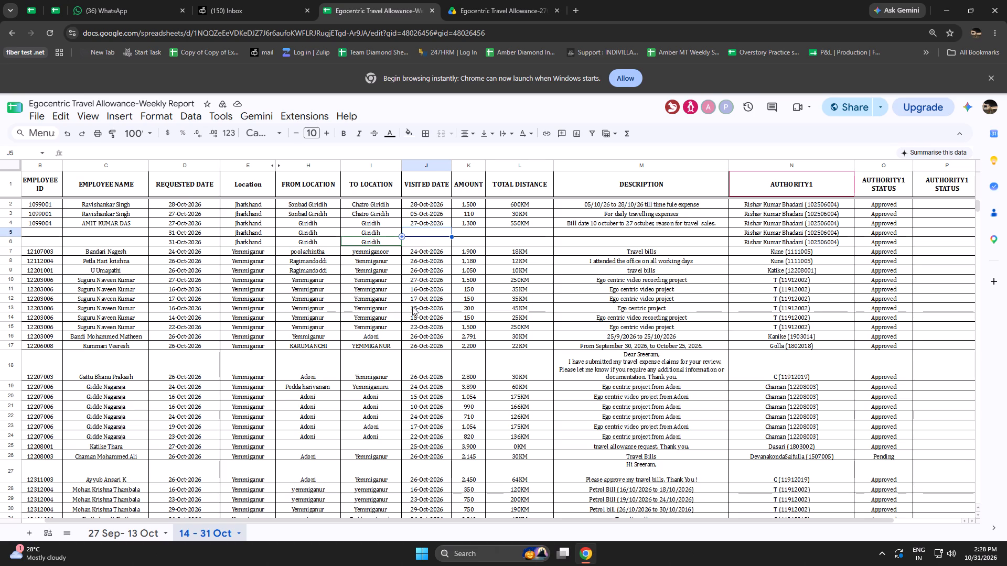
scroll(419, 365, down, 3)
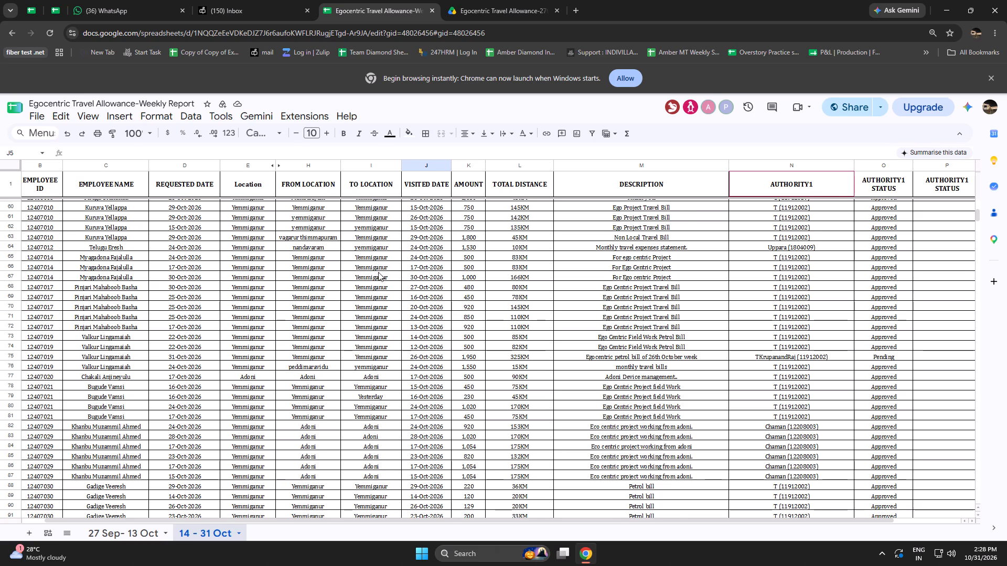
scroll(441, 306, up, 4)
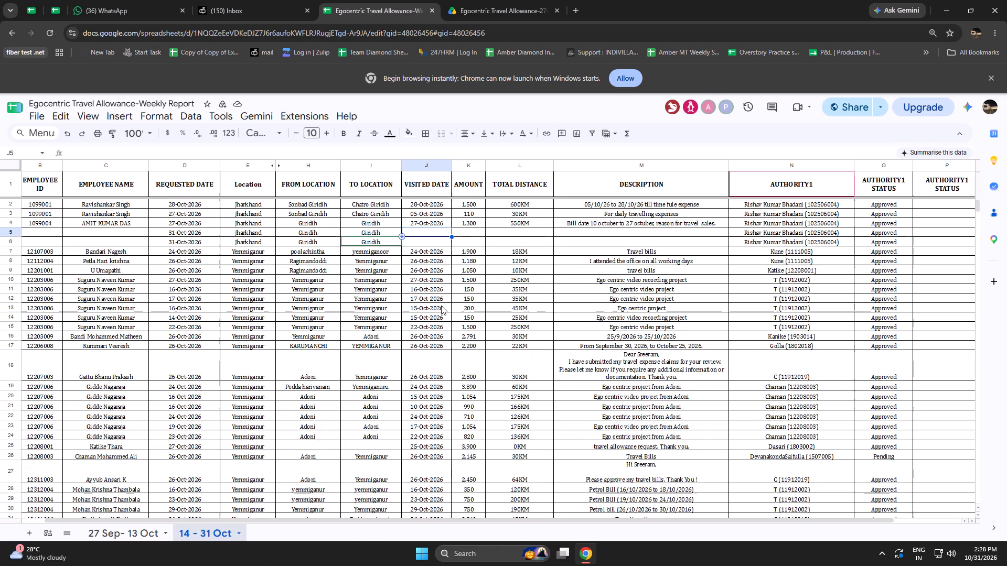
click(427, 256)
click(424, 233)
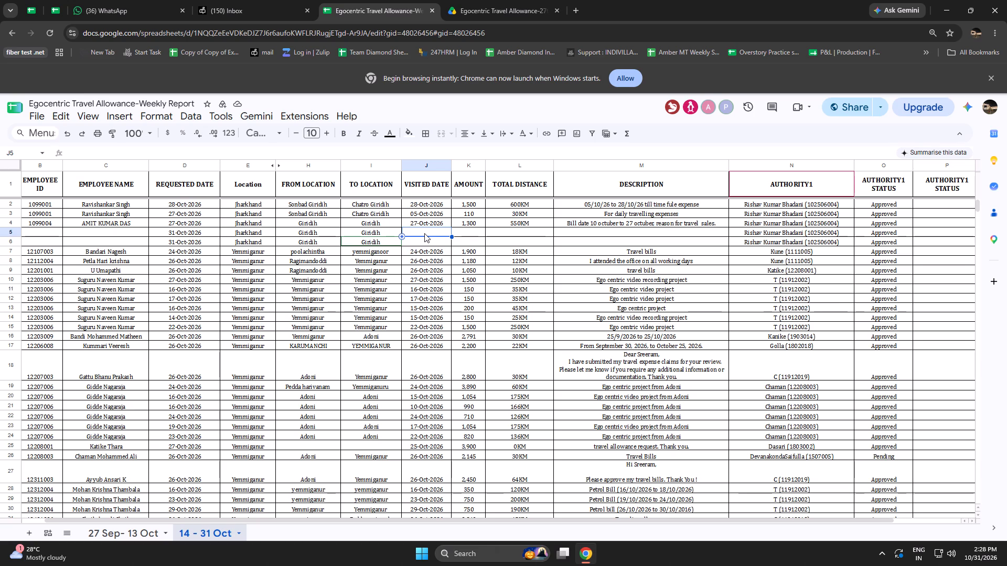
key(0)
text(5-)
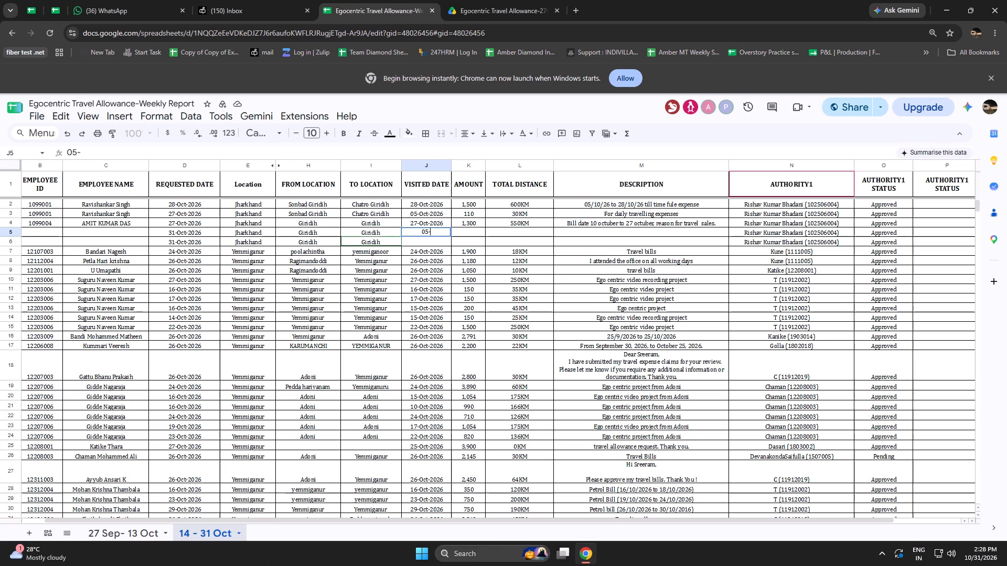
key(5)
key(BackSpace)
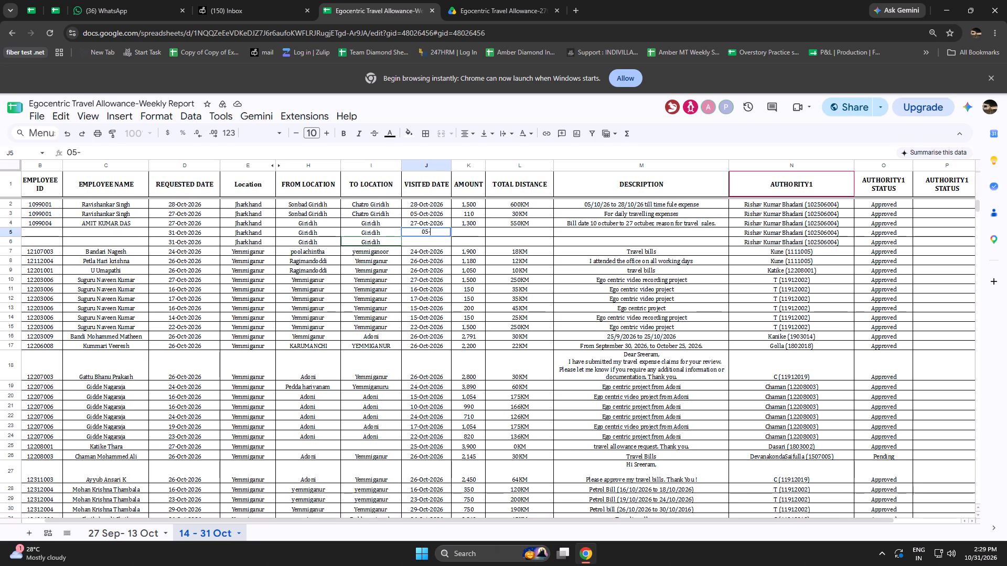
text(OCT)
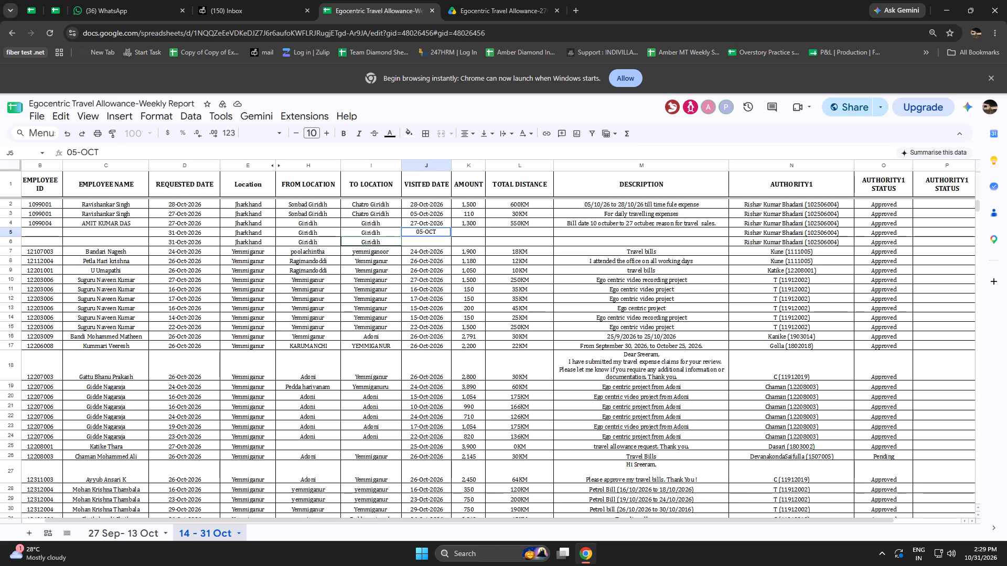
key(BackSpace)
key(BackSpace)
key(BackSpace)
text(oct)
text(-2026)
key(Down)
Copy the visited date from row 5 into row 6.
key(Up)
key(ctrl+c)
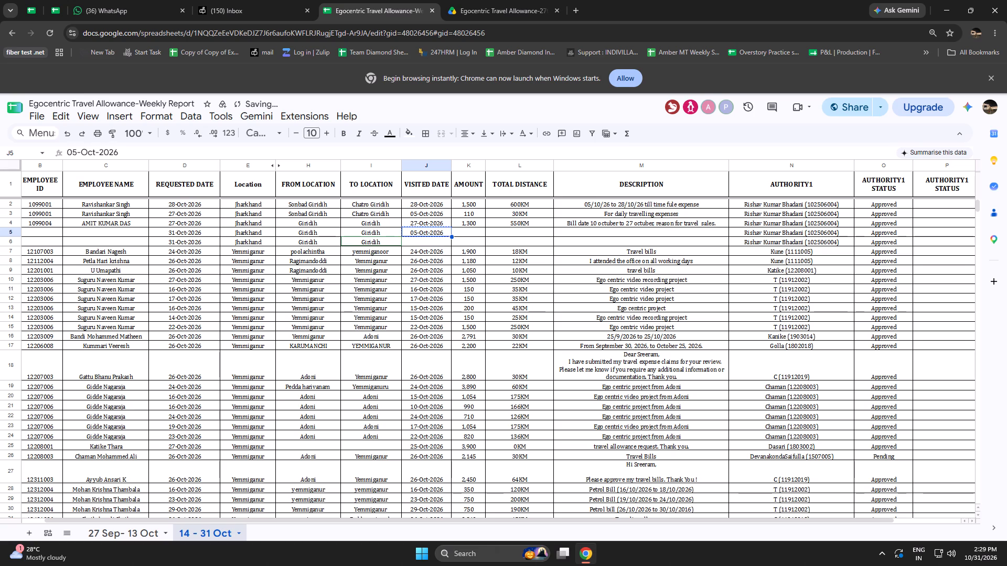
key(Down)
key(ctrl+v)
Enter the employee's name in the Employee Name column of row 5.
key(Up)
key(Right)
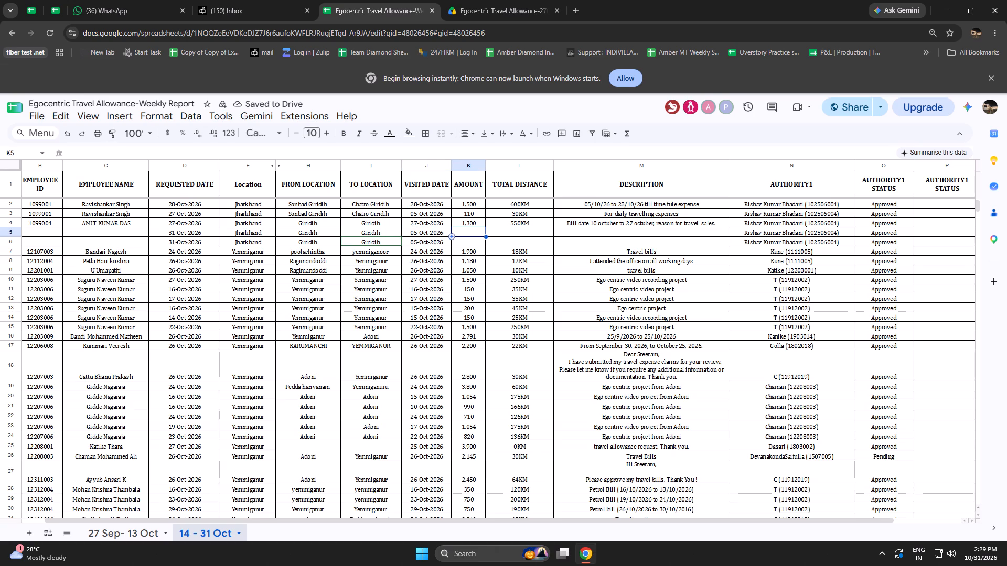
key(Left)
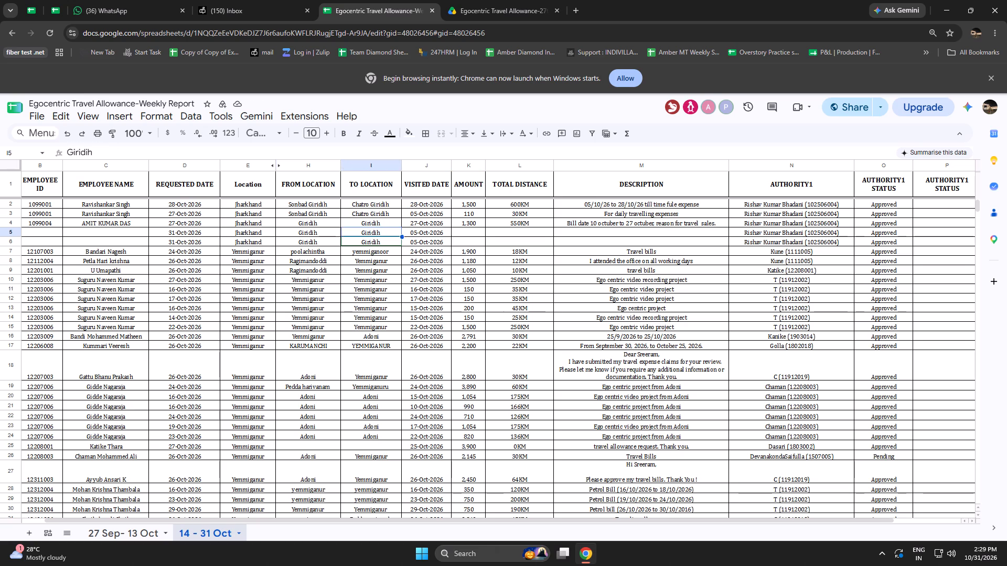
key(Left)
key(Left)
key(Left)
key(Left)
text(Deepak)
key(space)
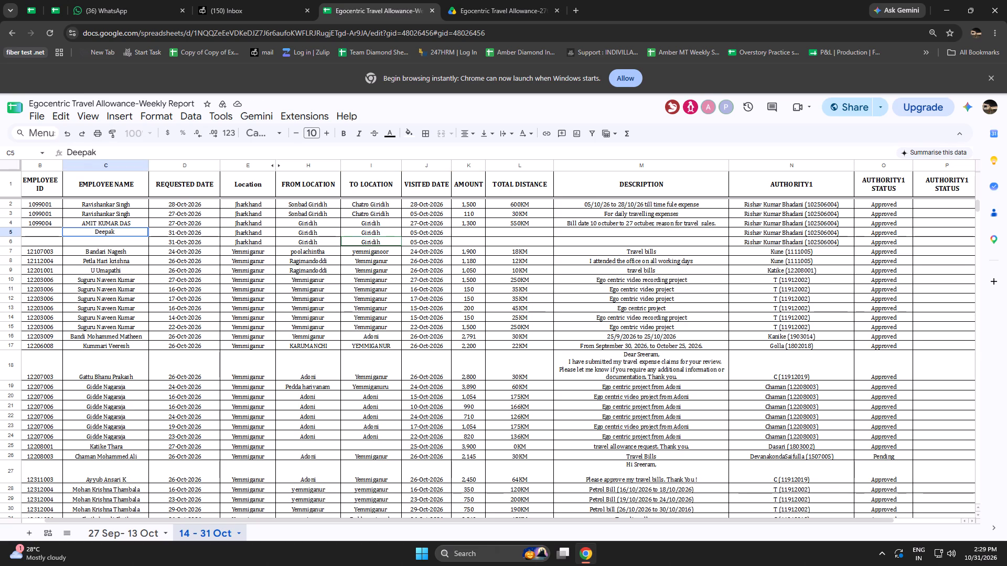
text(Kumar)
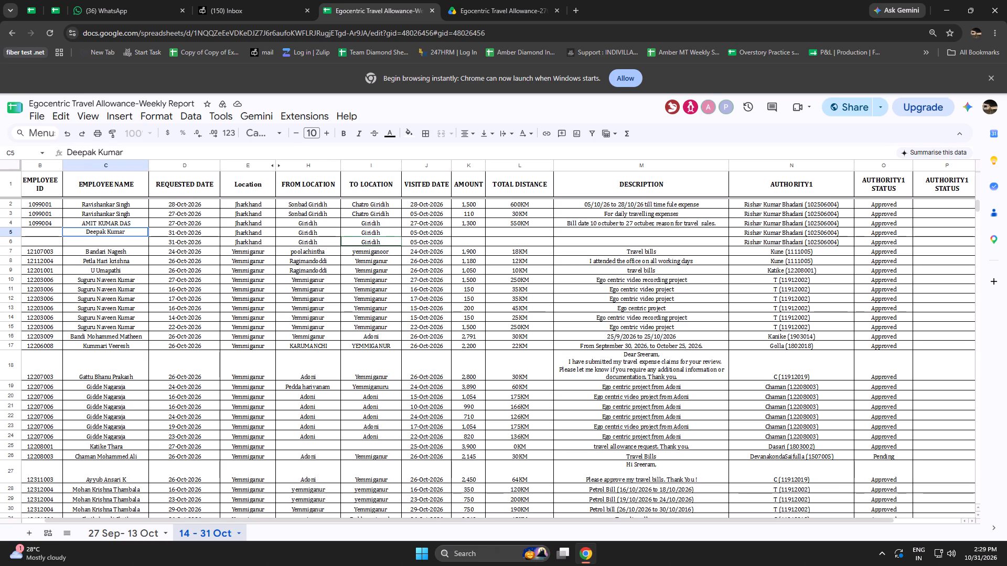
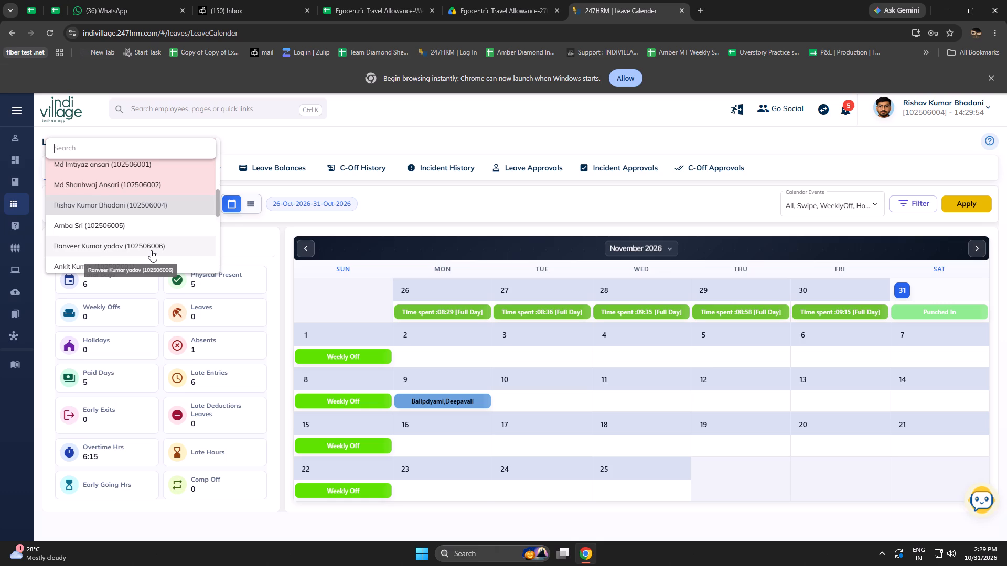
Find the employee matching "dee" in the attendance calendar's employee list, load their calendar, and try to highlight their employee ID.
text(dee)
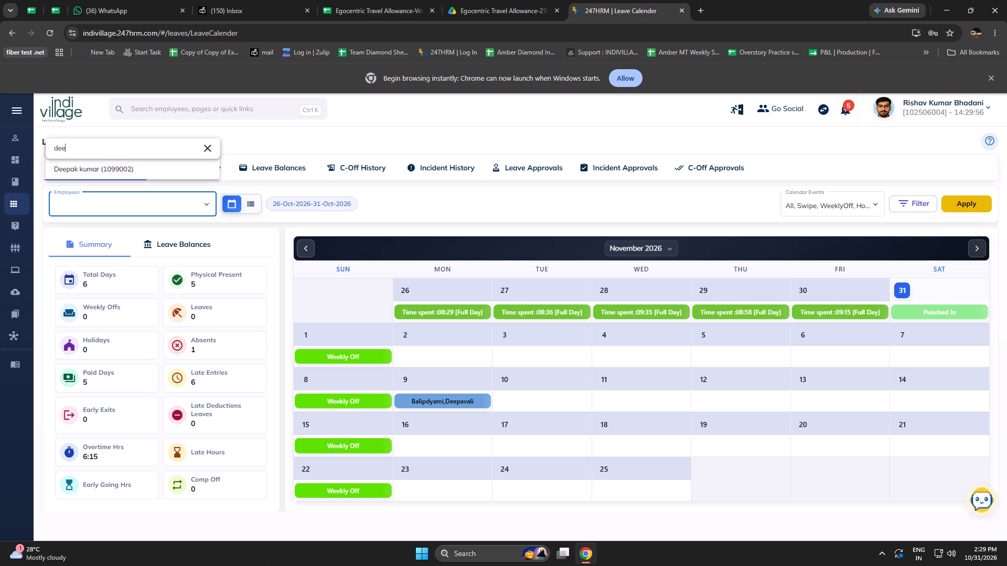
click(100, 171)
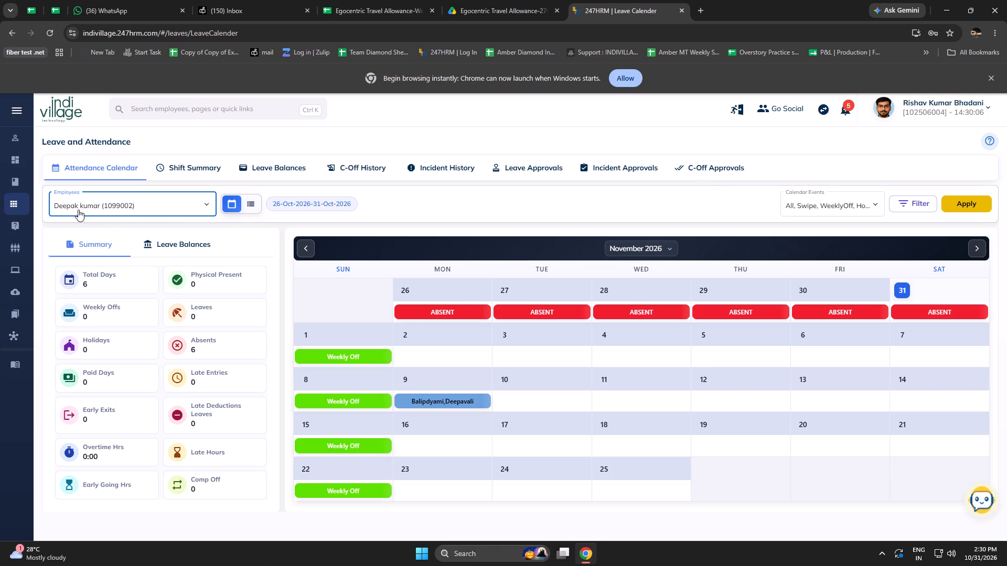
drag(104, 209, 131, 208)
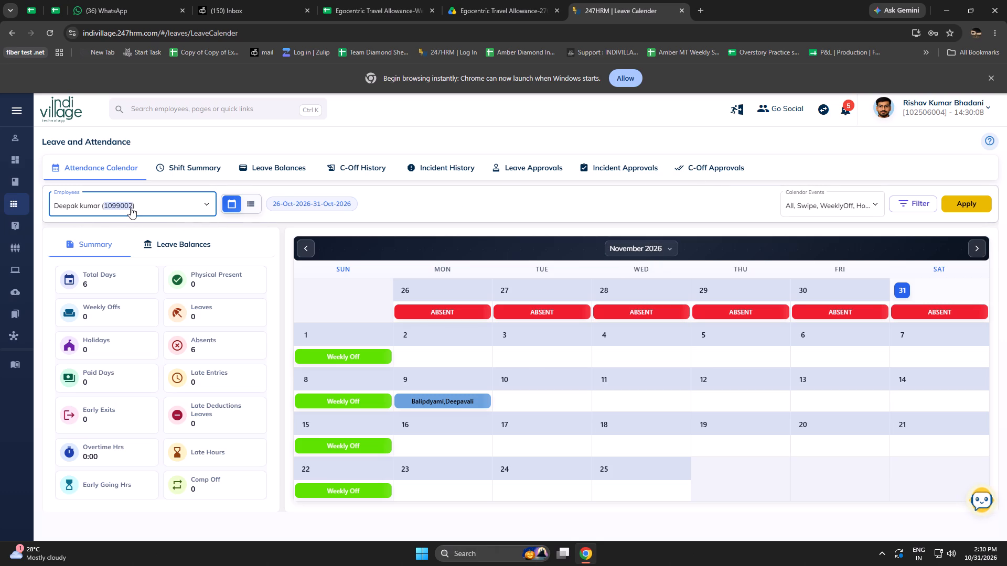
click(81, 205)
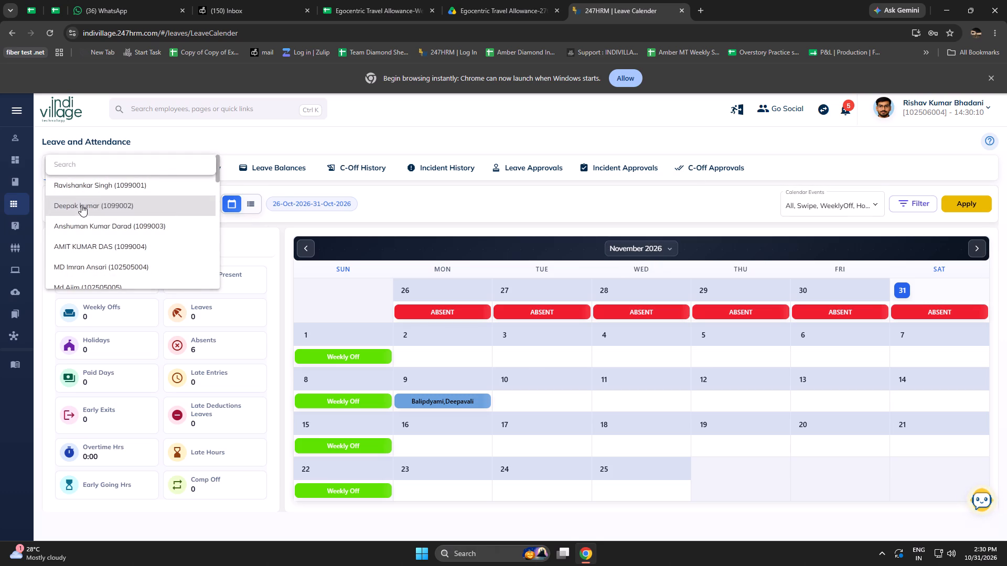
click(131, 205)
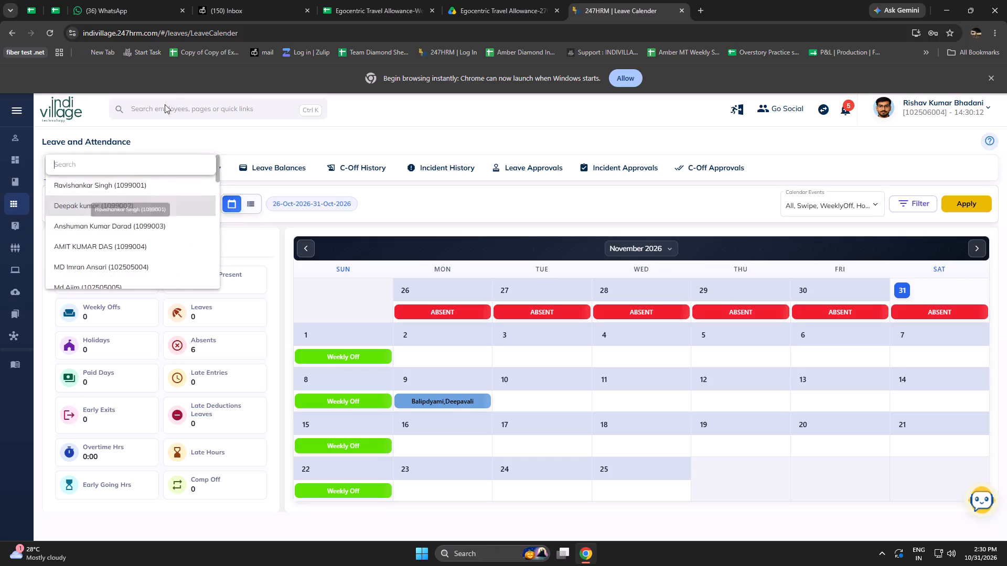
Search the HR portal's employee directory for "deepa" to look up the same employee.
click(168, 105)
click(168, 105)
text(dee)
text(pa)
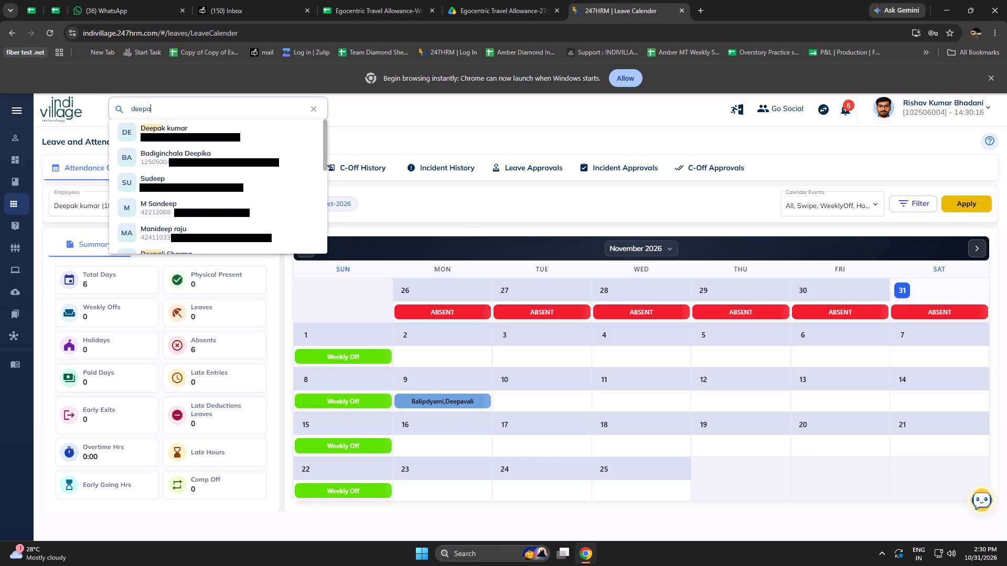
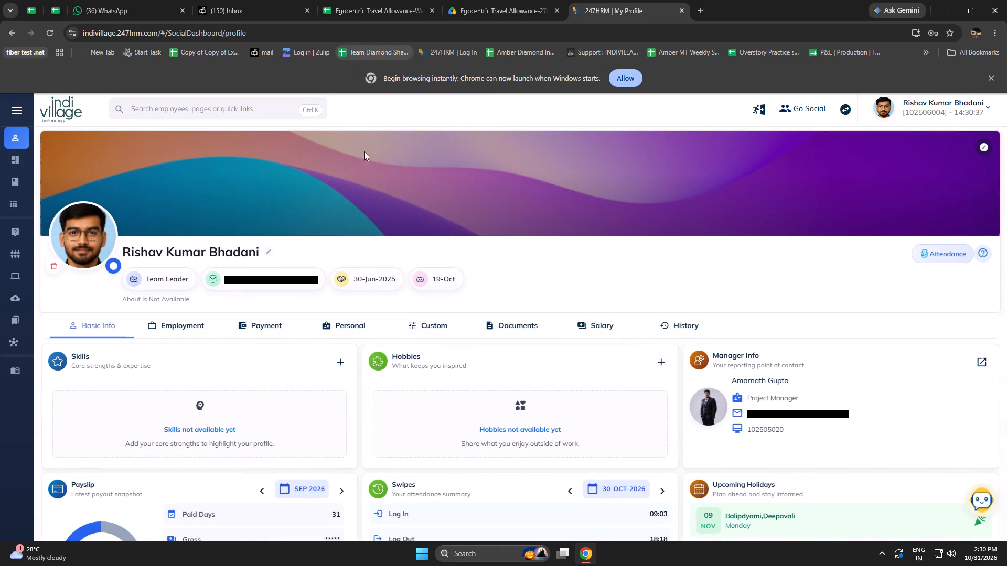
Look through the Direct Report cards on the profile page to find the employee's ID.
scroll(464, 266, down, 8)
scroll(468, 268, up, 1)
scroll(468, 268, down, 3)
scroll(476, 385, down, 7)
scroll(479, 409, up, 1)
scroll(479, 409, down, 9)
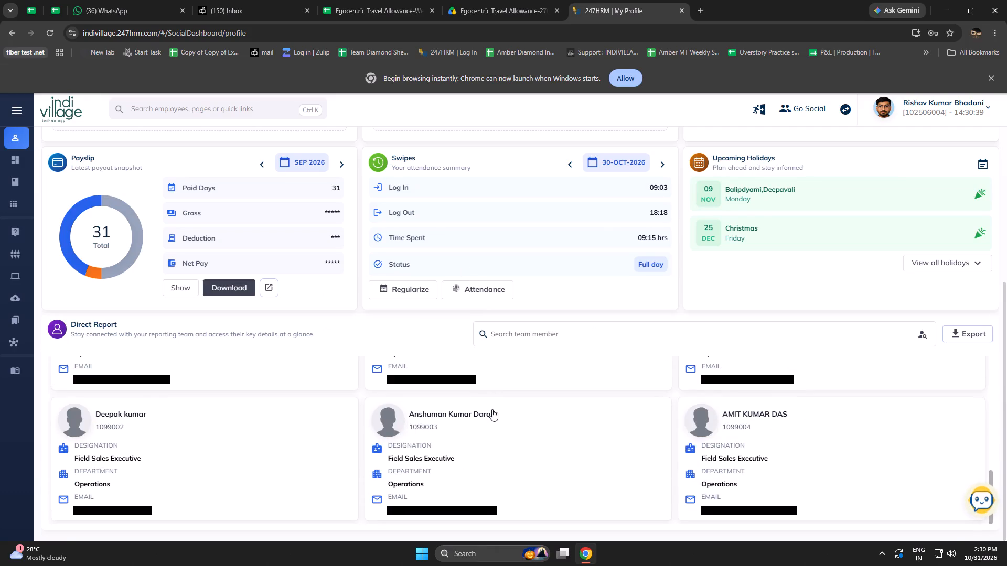
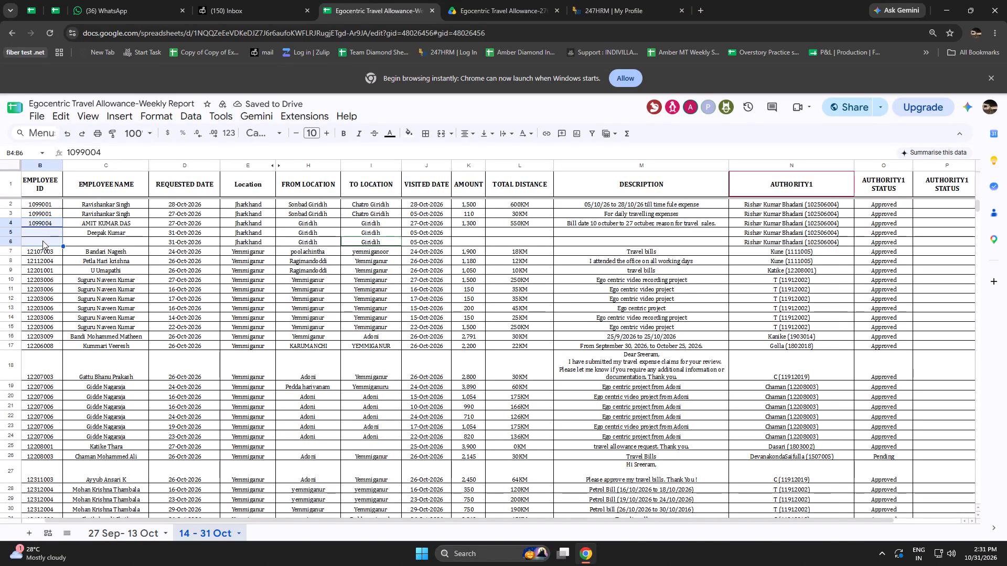
key(ctrl+d)
Open the Employee ID cell in row 5 for editing.
double_click(50, 233)
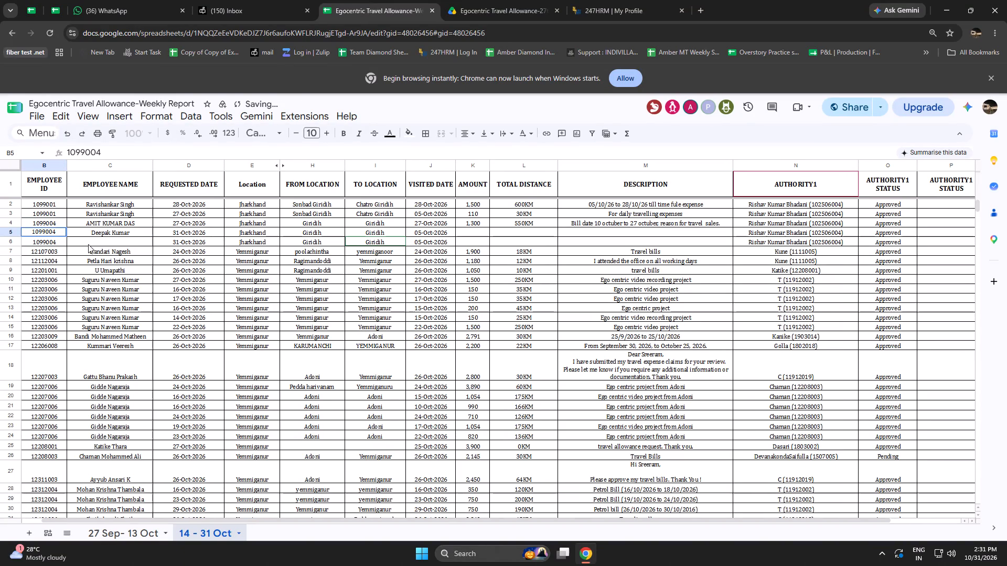
Correct the employee IDs of the two new entries so row 5's ends in 2 and row 6's ends in 3.
key(BackSpace)
key(2)
double_click(60, 245)
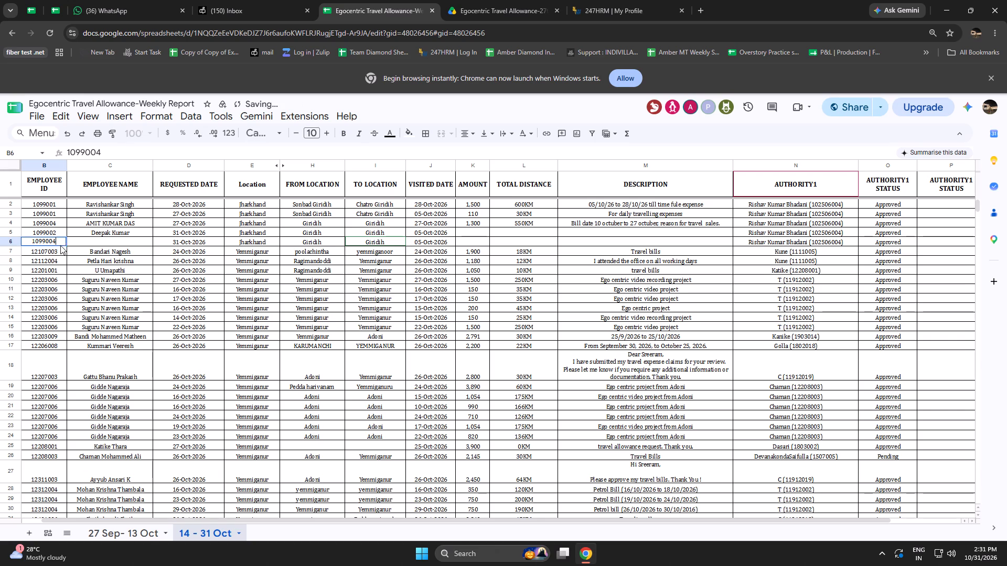
key(BackSpace)
key(3)
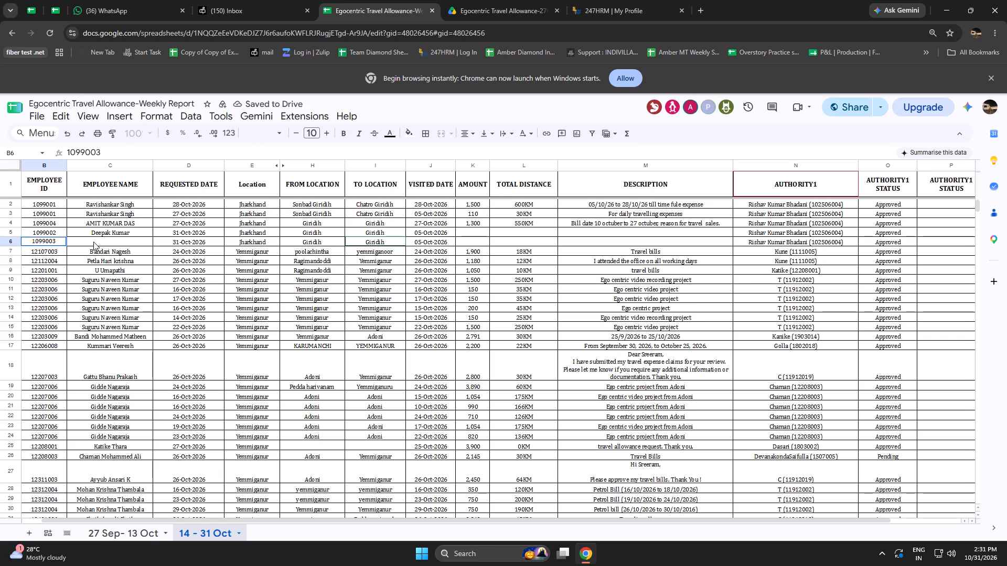
Fill row 6's Employee Name with the full name copied from the Field Sales Executive's HR portal profile, searching for "anshu".
click(93, 242)
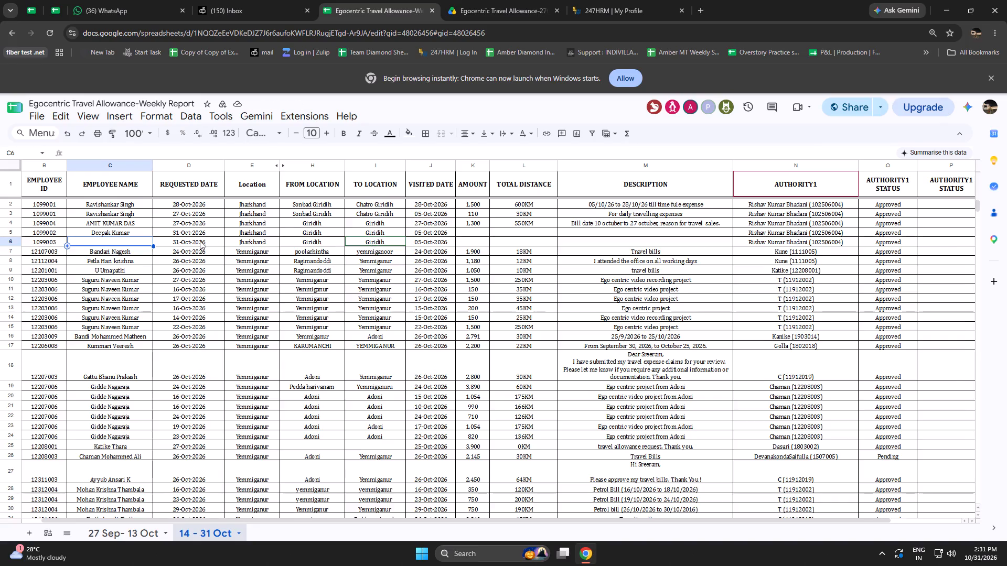
click(611, 0)
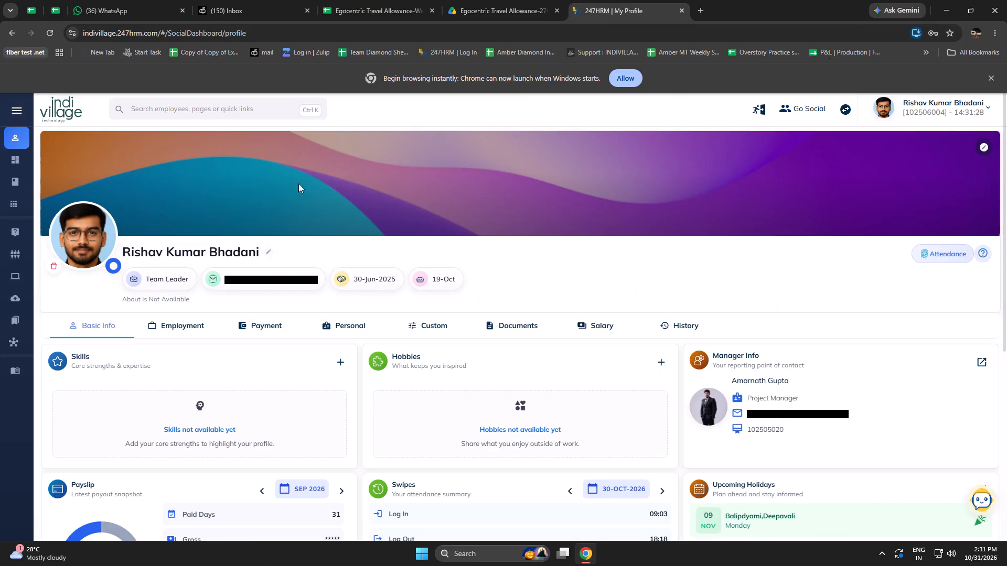
click(257, 111)
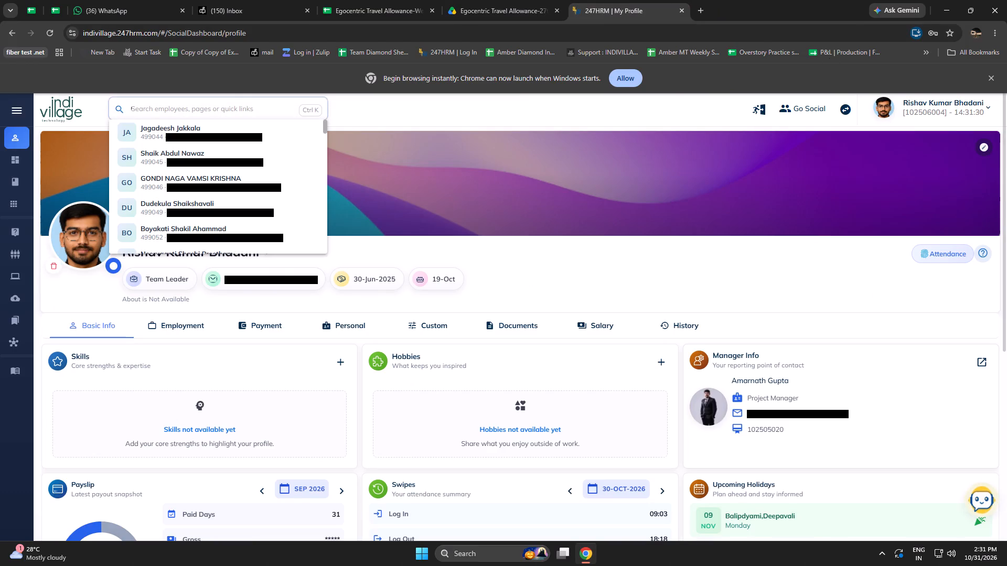
text(anshu)
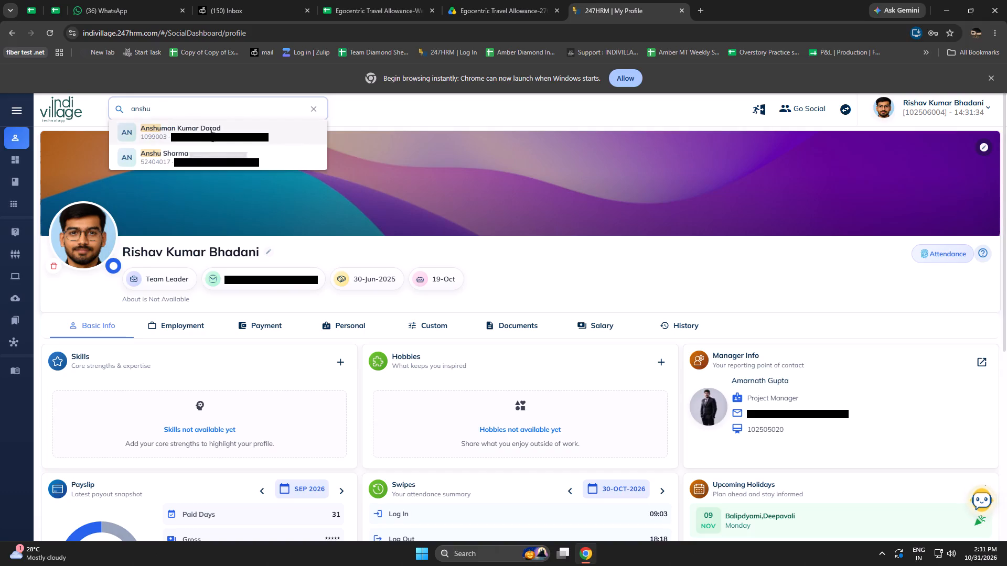
click(210, 129)
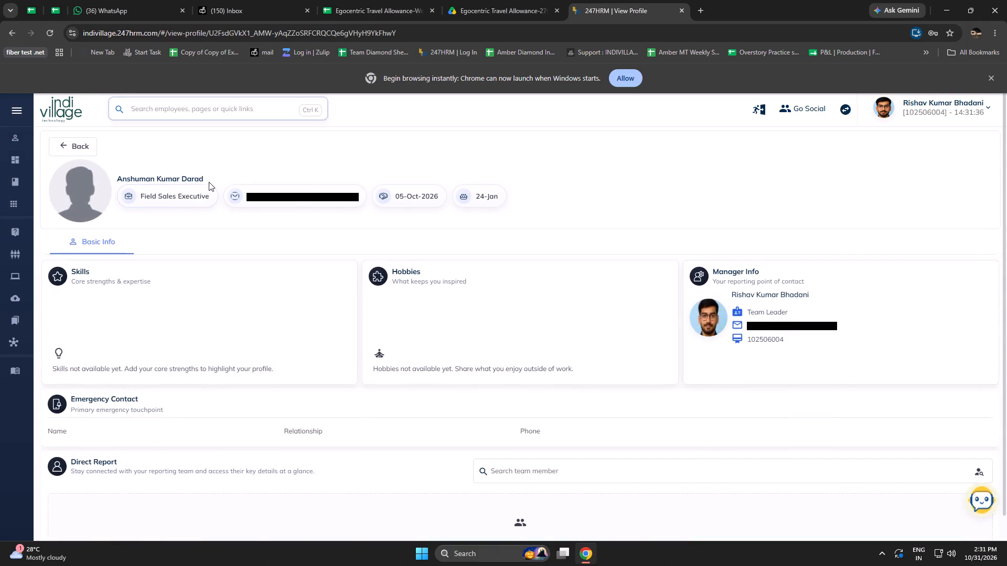
drag(211, 177, 104, 184)
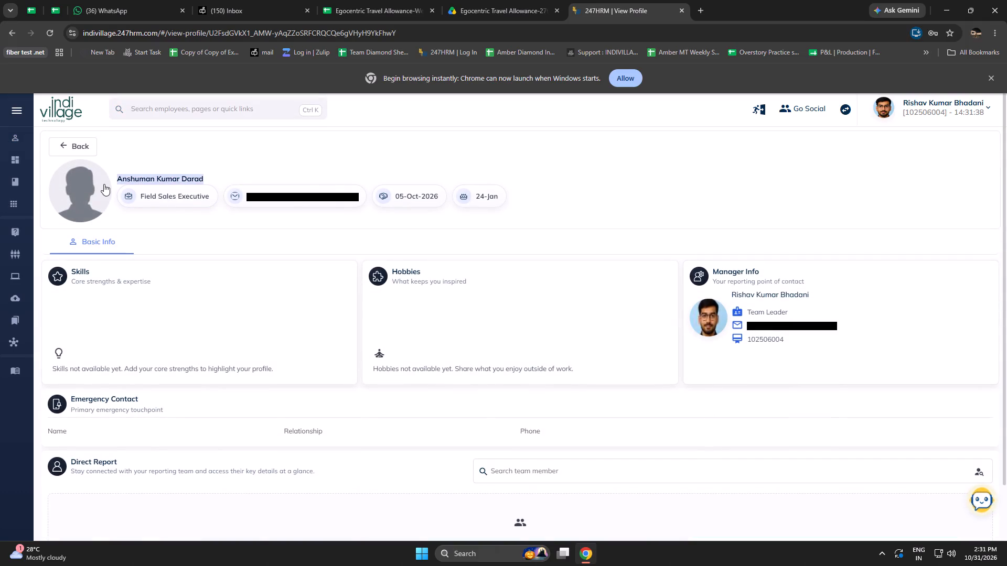
key(ctrl+c)
click(390, 0)
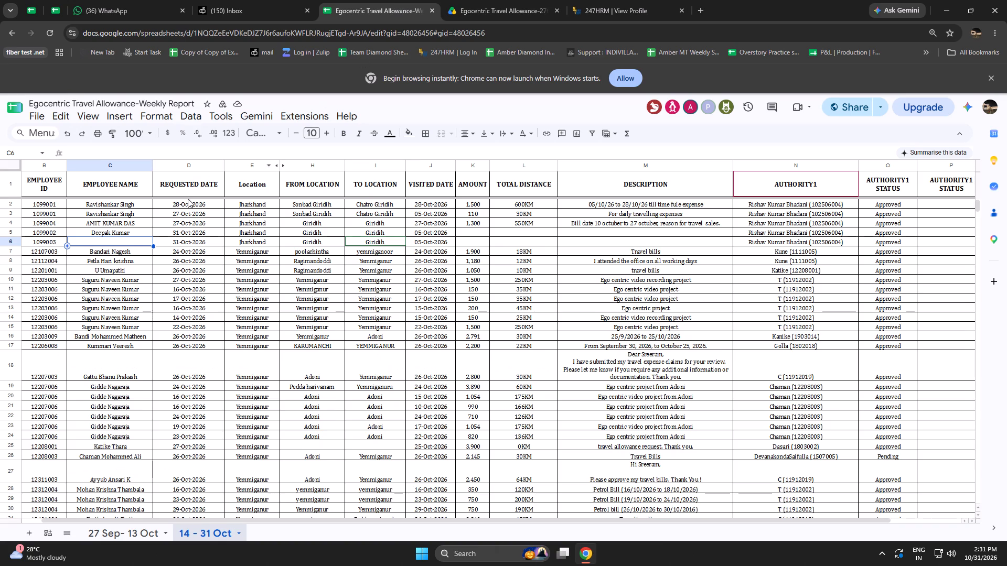
key(ctrl+shift+v)
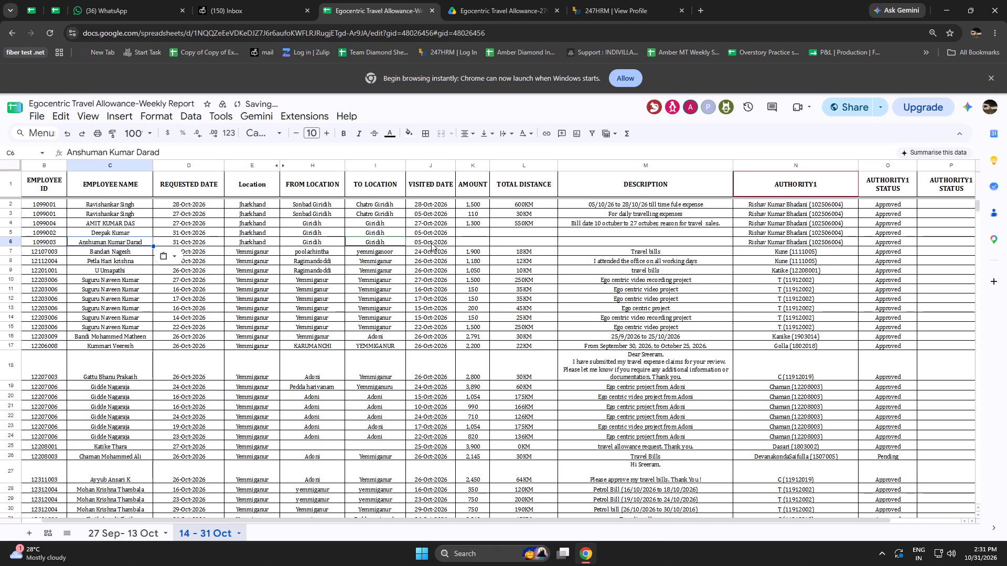
Enter the travel amounts for the two new entries: 1500 in row 6 and 900 in row 5.
click(482, 240)
click(479, 231)
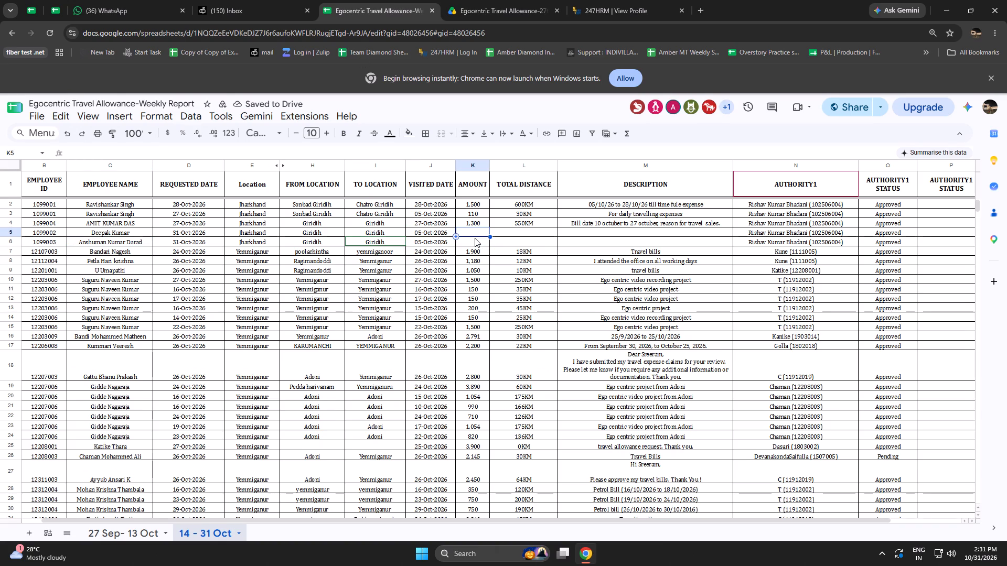
click(474, 238)
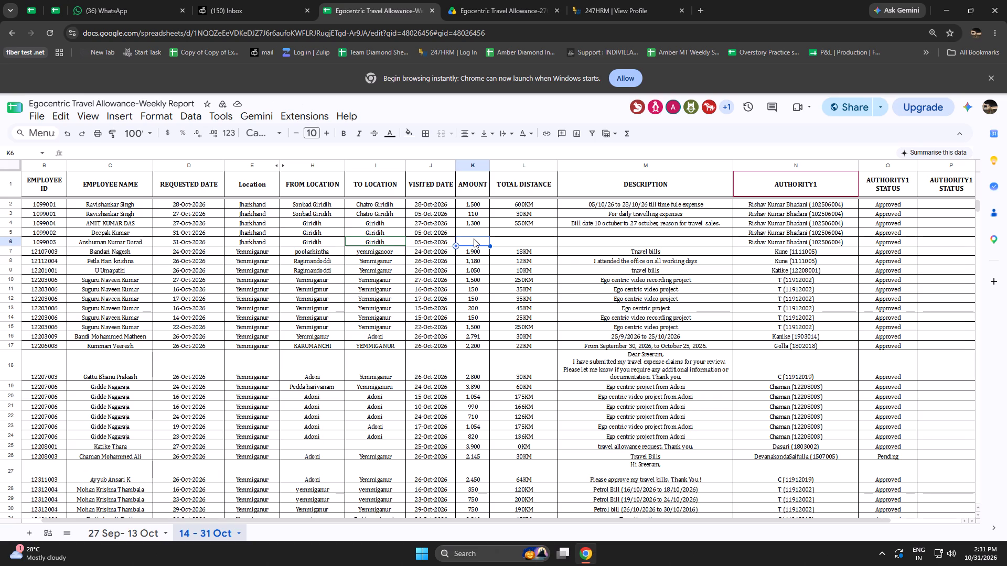
text(1500)
key(Up)
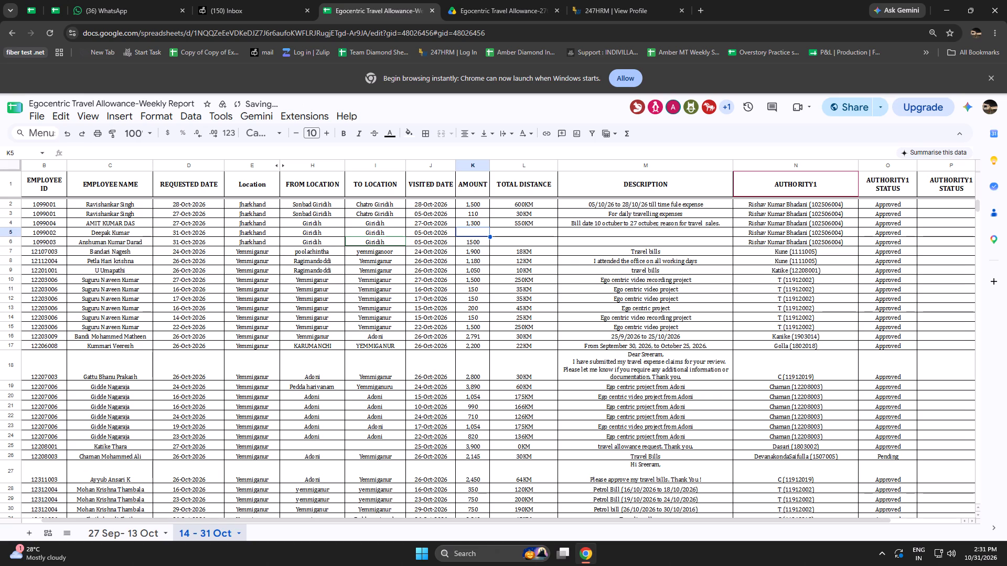
text(600)
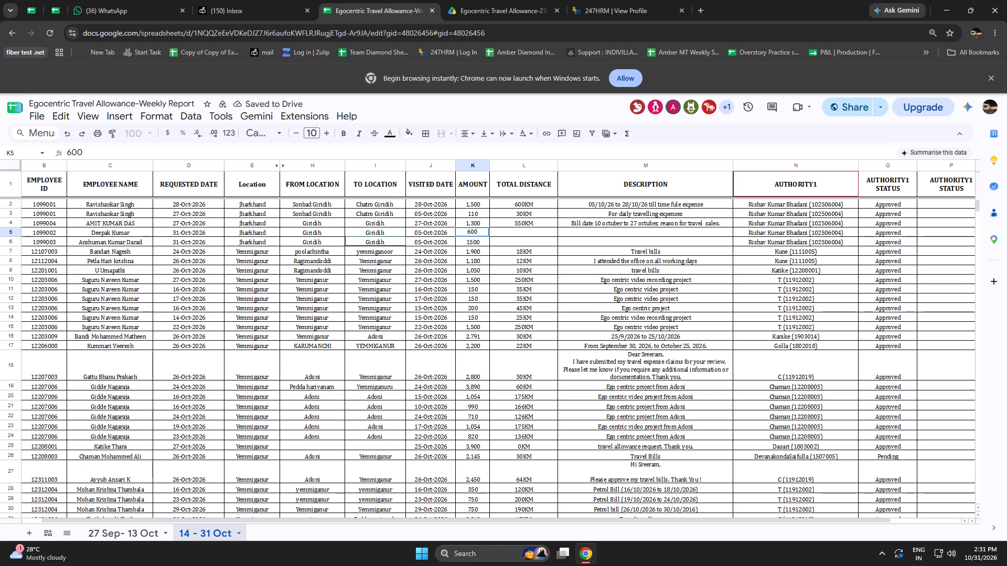
key(BackSpace)
key(BackSpace)
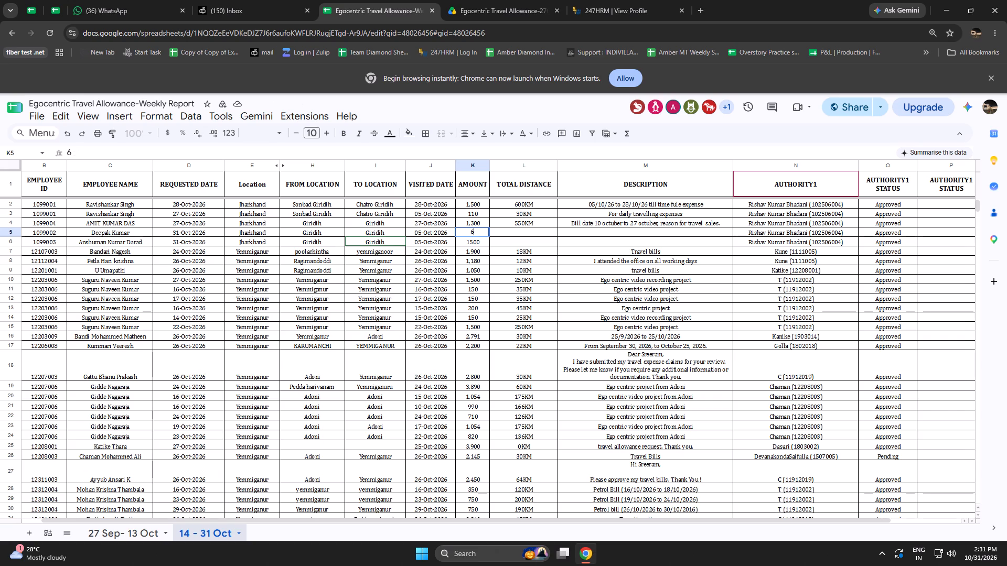
key(BackSpace)
text(900)
key(Right)
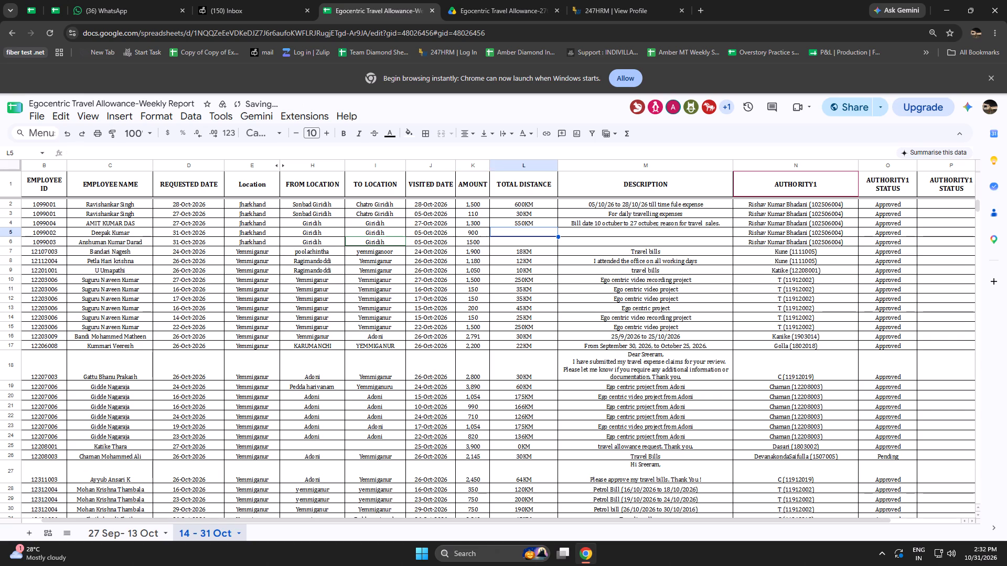
Enter 300 KM as the total distance for the entry in row 5.
key(Left)
key(Right)
key(2)
key(BackSpace)
text(300)
key(space)
text(KM)
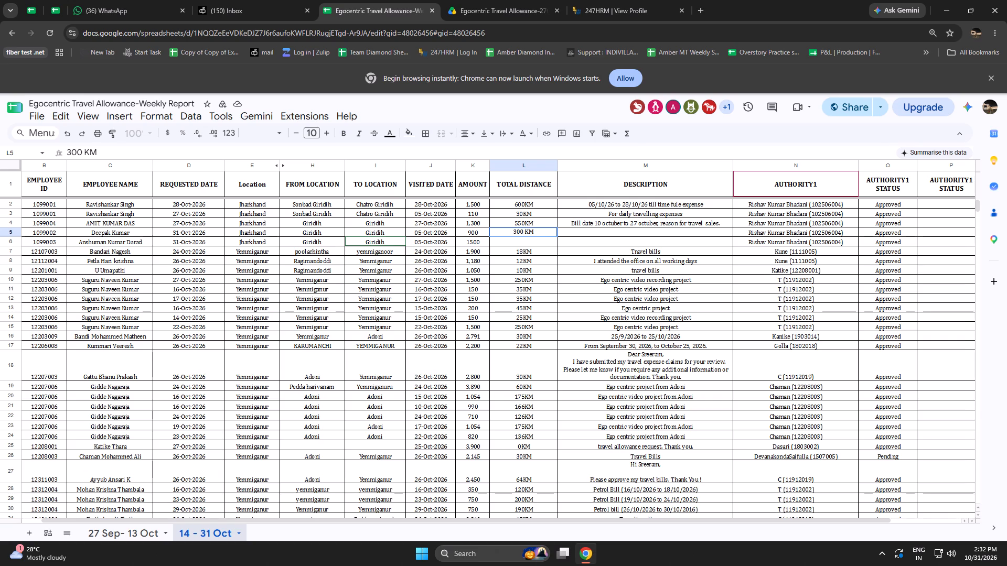
key(Return)
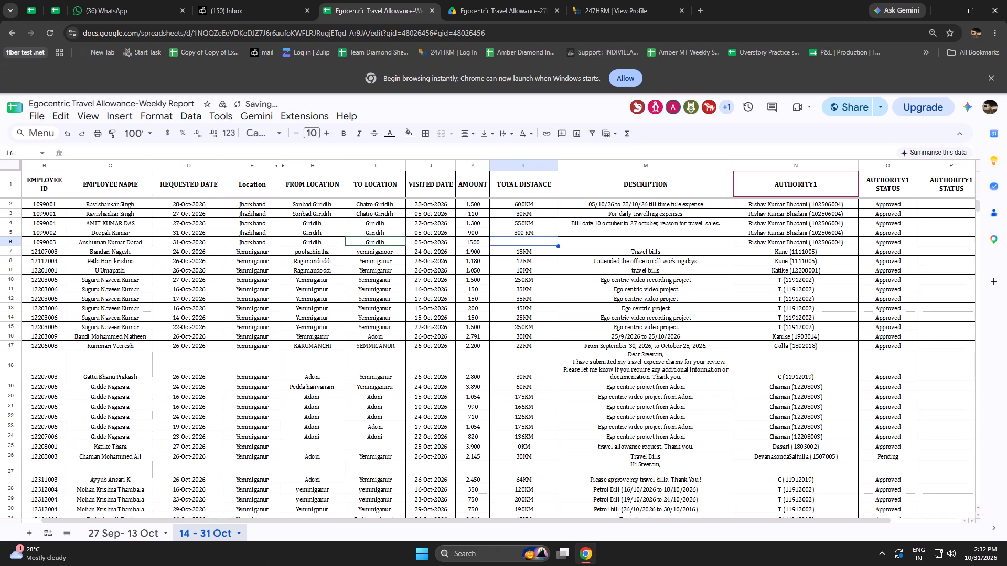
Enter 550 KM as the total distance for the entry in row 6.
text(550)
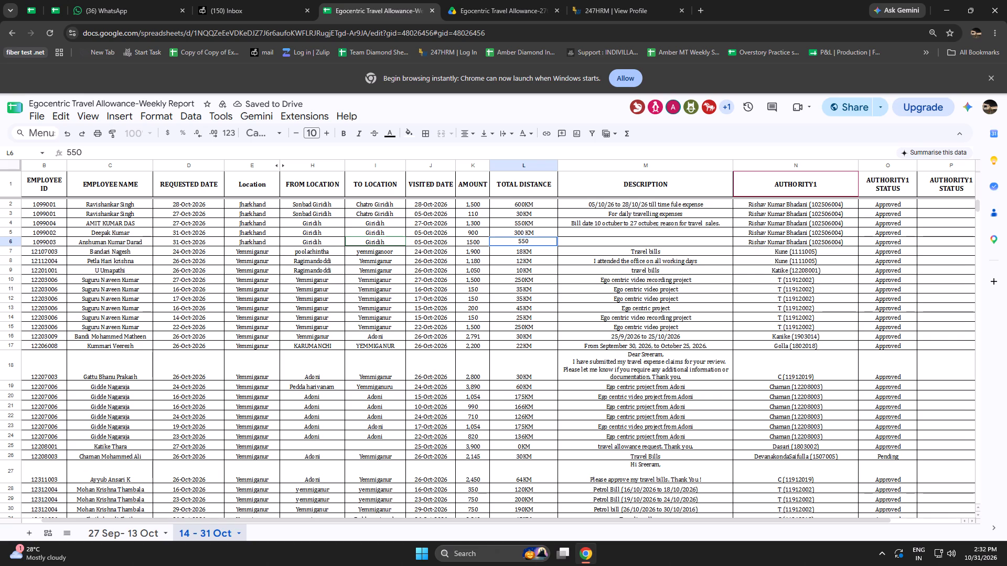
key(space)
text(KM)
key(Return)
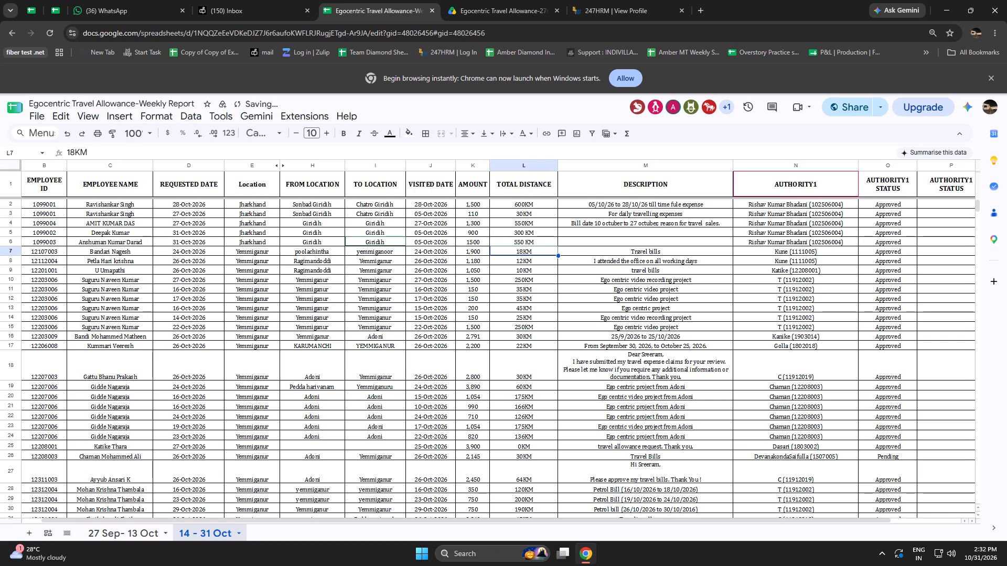
Set the total distance in row 6 to 500 KM.
key(Up)
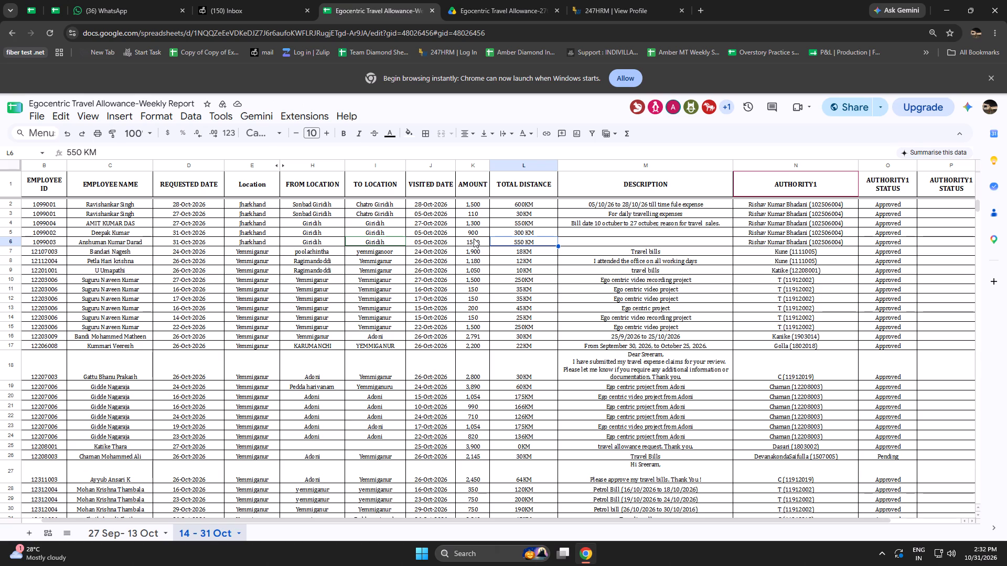
text(500 KM)
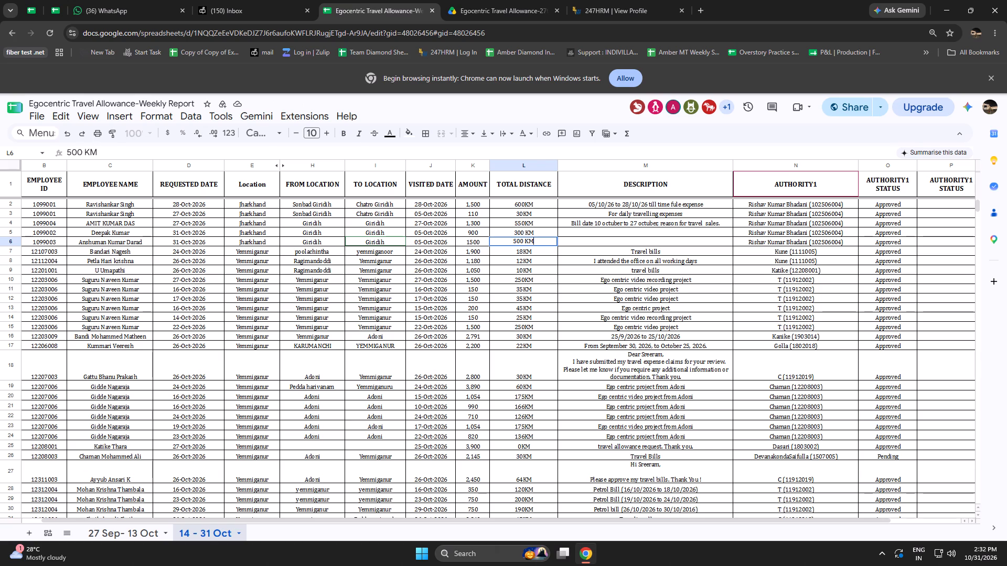
key(Right)
Enter "Bills not avalible, kindly mange his petrol expenses for this cycle" as the description for the entry in row 5.
key(Up)
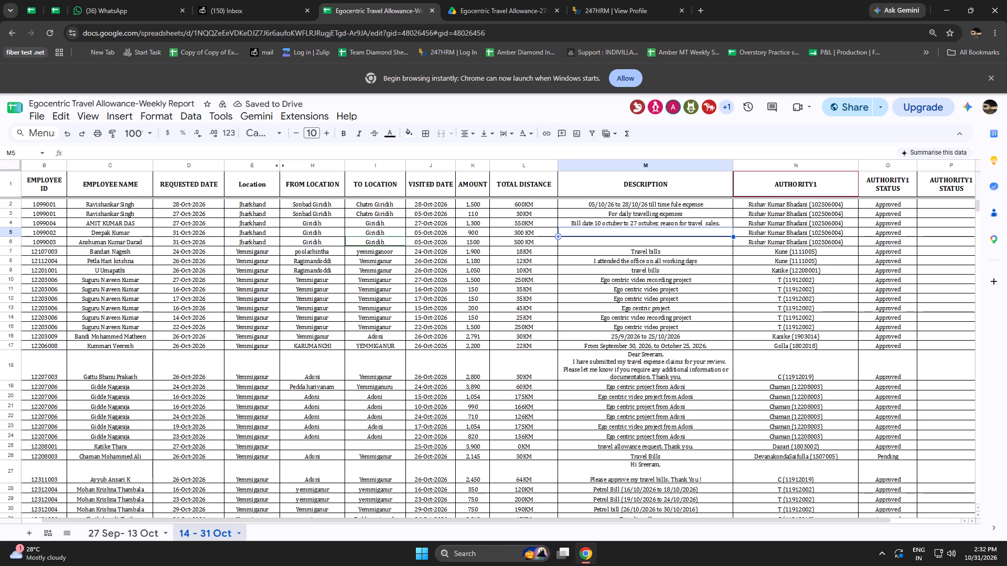
text(Bill)
key(space)
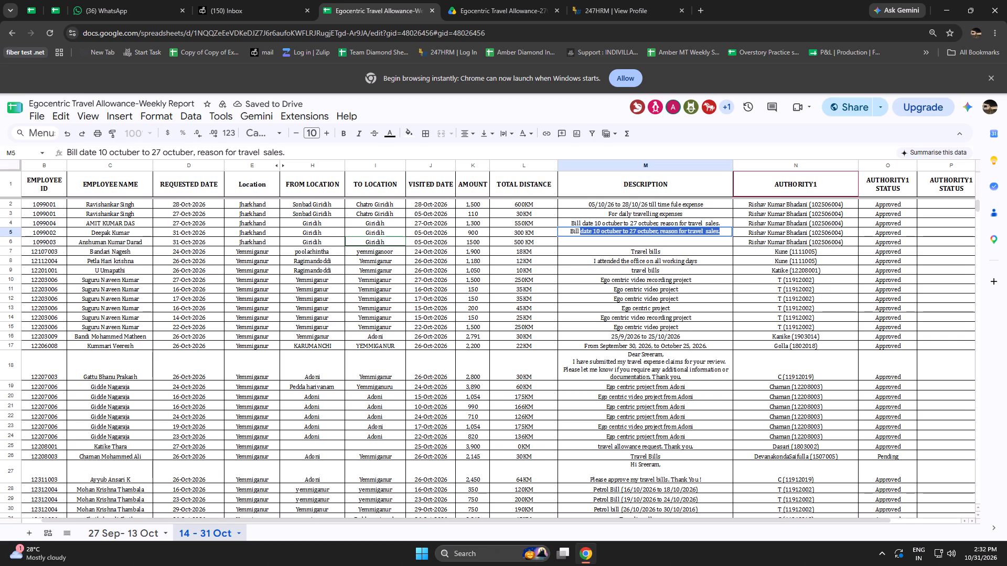
key(BackSpace)
text(s)
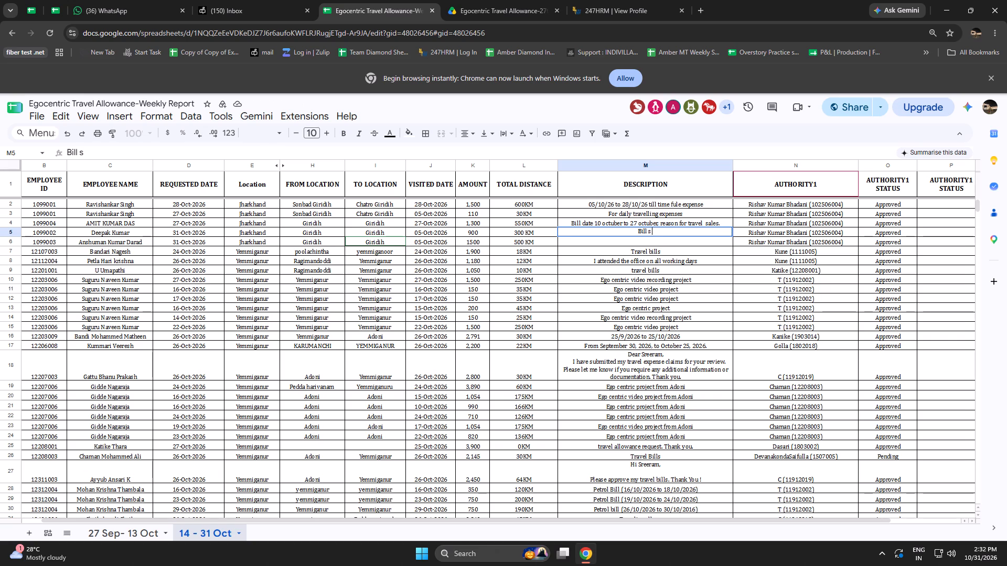
key(space)
key(BackSpace)
key(BackSpace)
key(BackSpace)
text(s)
key(space)
text(not av)
key(a)
text(lible)
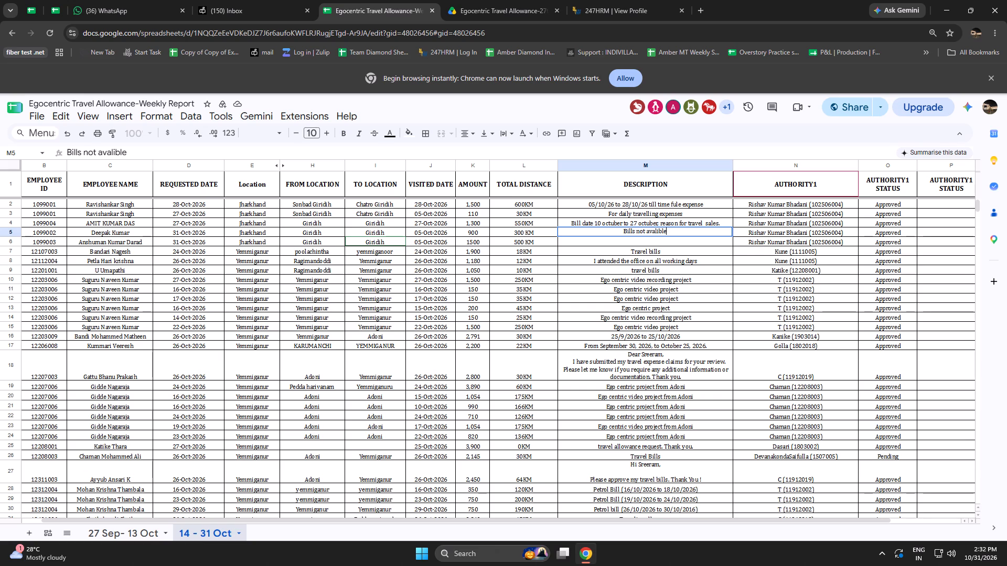
text(,)
key(space)
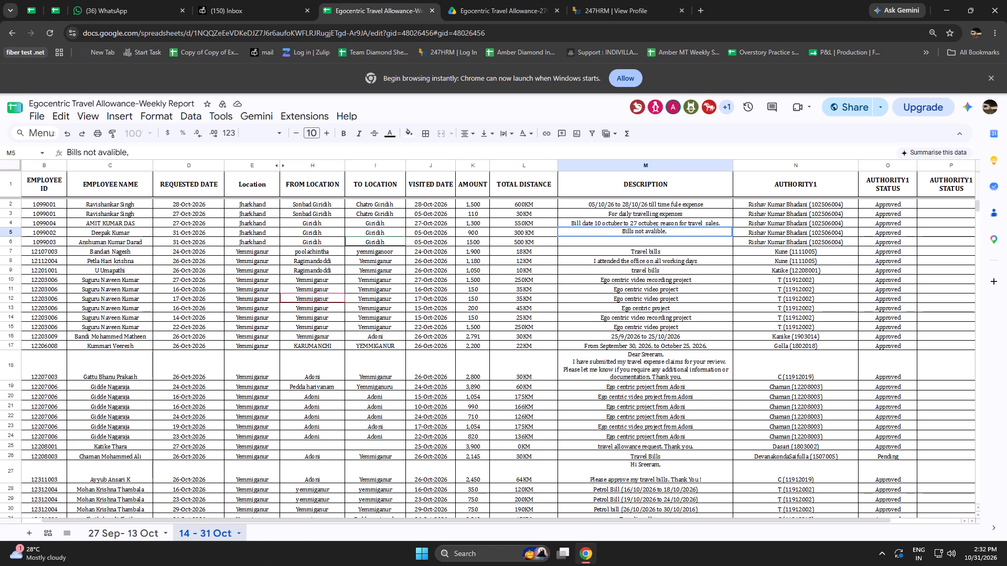
text(kindly)
key(space)
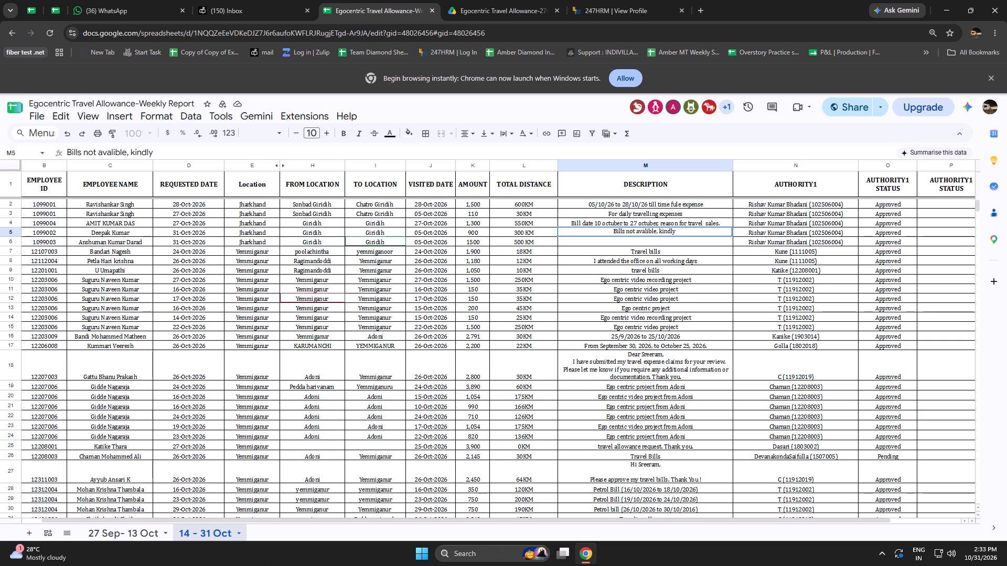
text(mange)
key(space)
text(his e)
key(BackSpace)
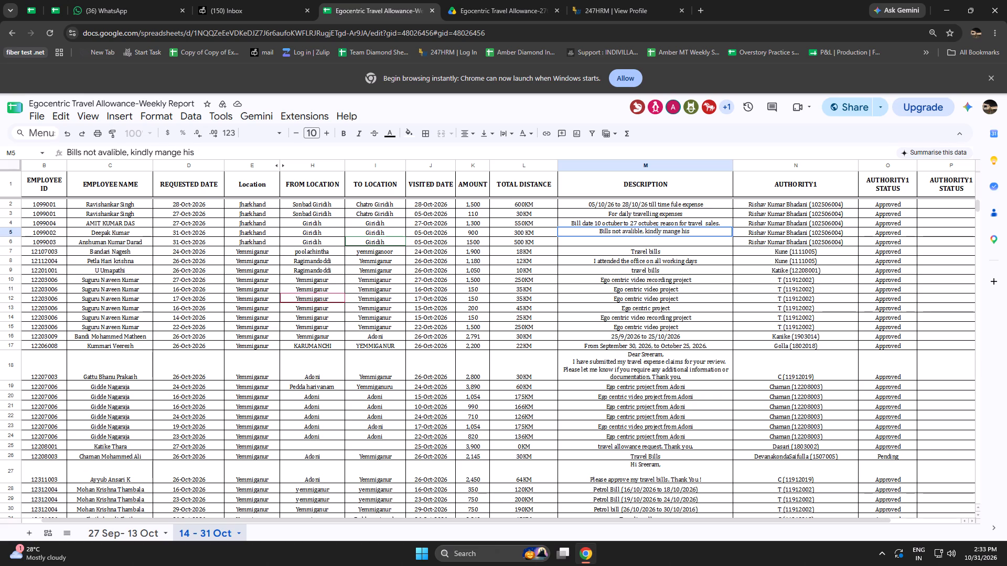
text(per)
key(BackSpace)
text(trol expenses)
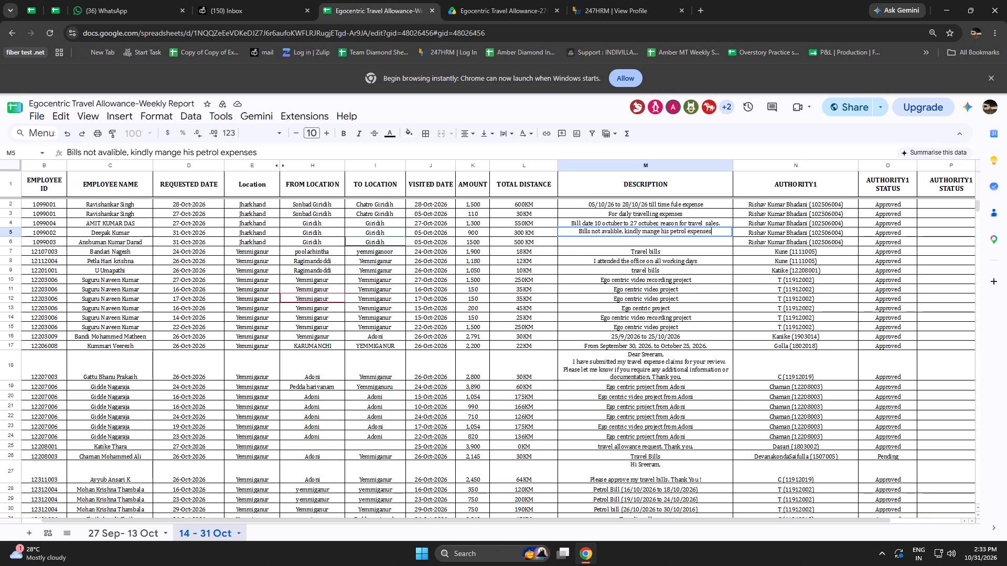
key(space)
text(for this cycle)
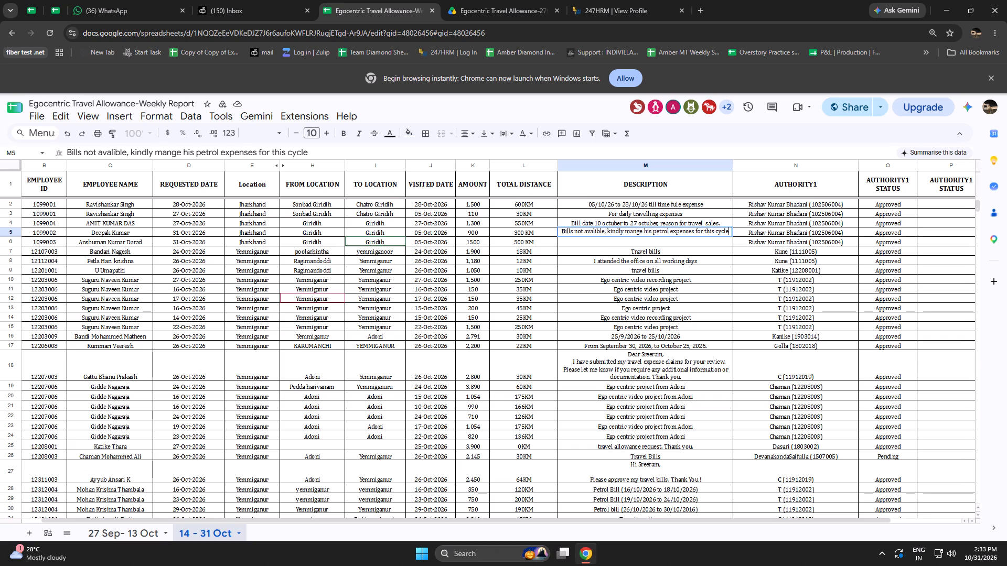
key(period)
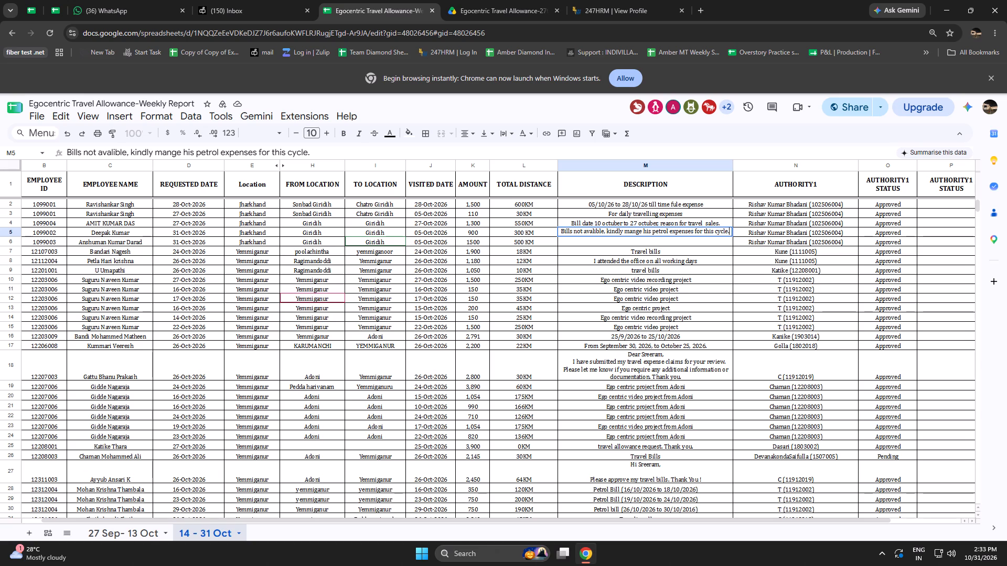
key(BackSpace)
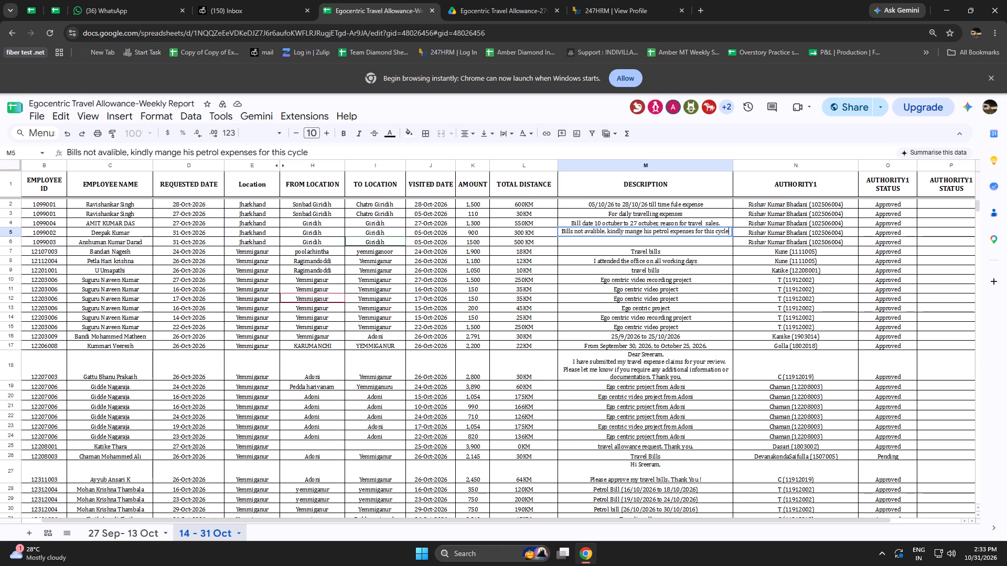
key(Return)
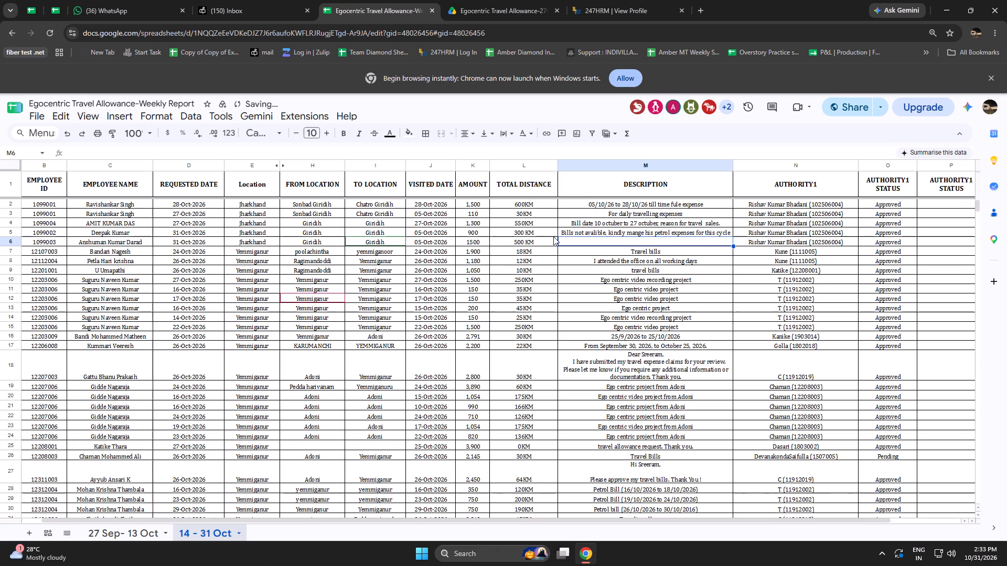
Fill the row 5 description down into row 6.
drag(567, 233, 563, 243)
key(ctrl+d)
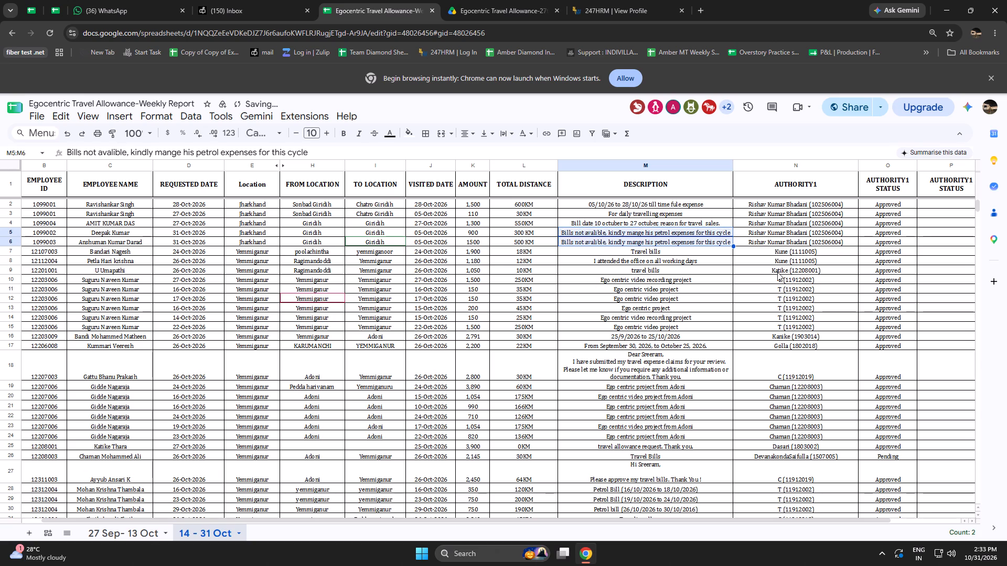
Check the supporting document verification options for the entry in row 5.
click(926, 233)
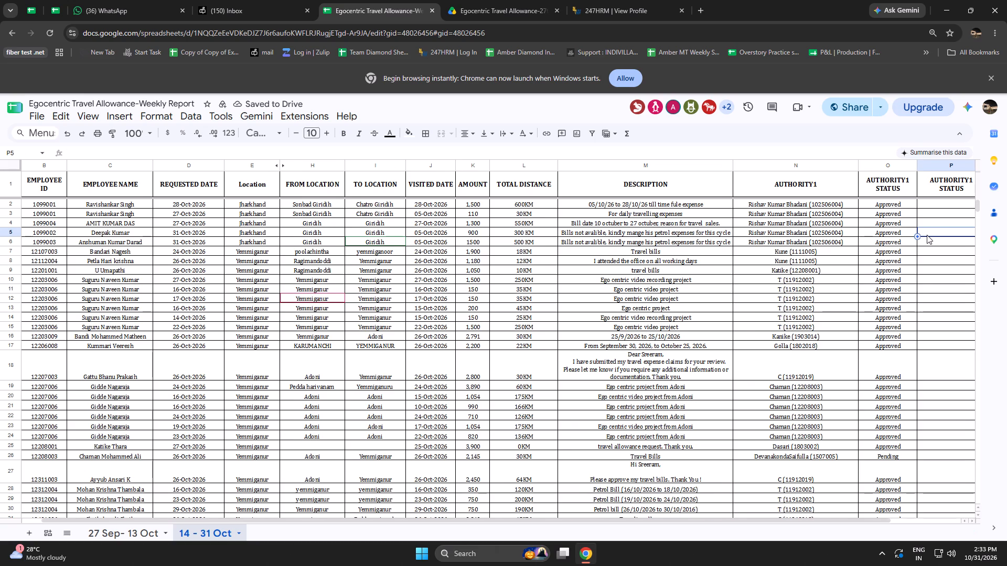
key(Right)
key(Right)
click(925, 231)
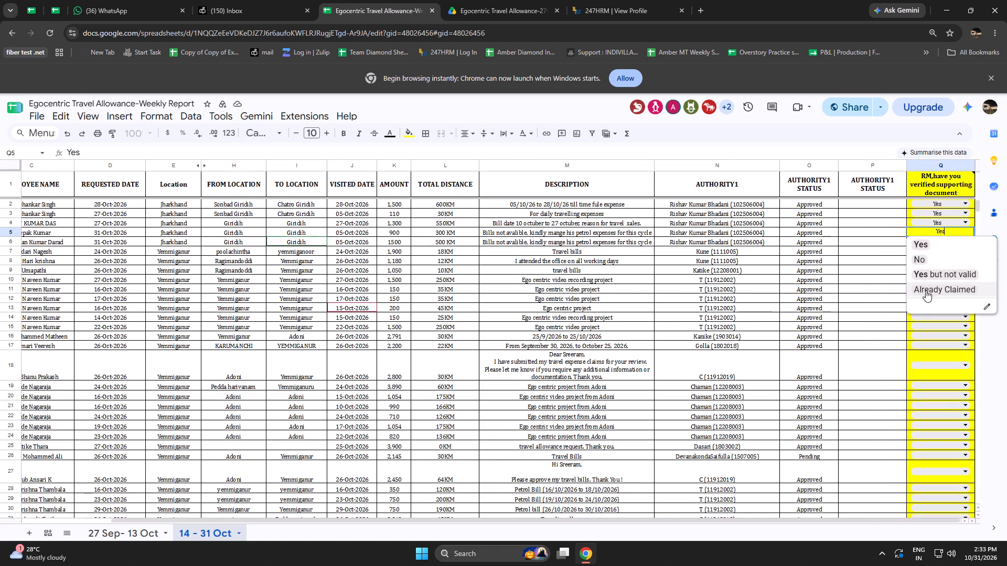
click(880, 233)
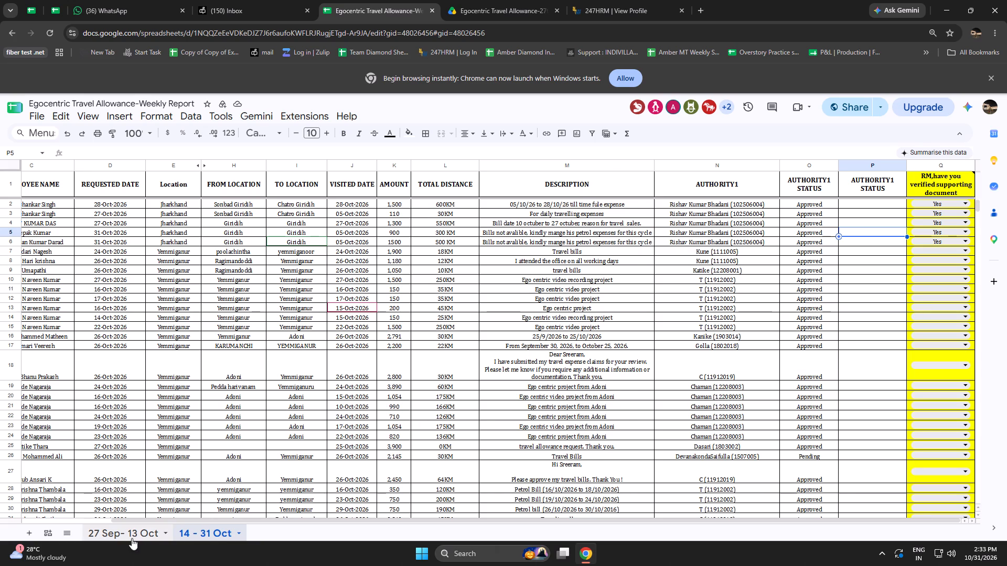
In the 27 Sep- 13 Oct sheet, examine the edit history of the Authority1 status cells in rows 11 and 149.
click(118, 538)
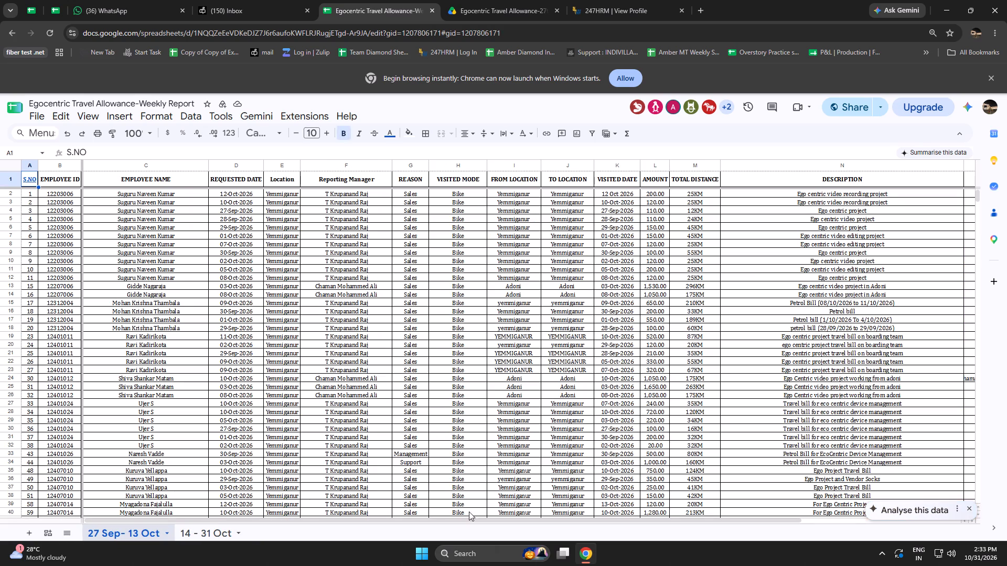
drag(467, 520, 717, 522)
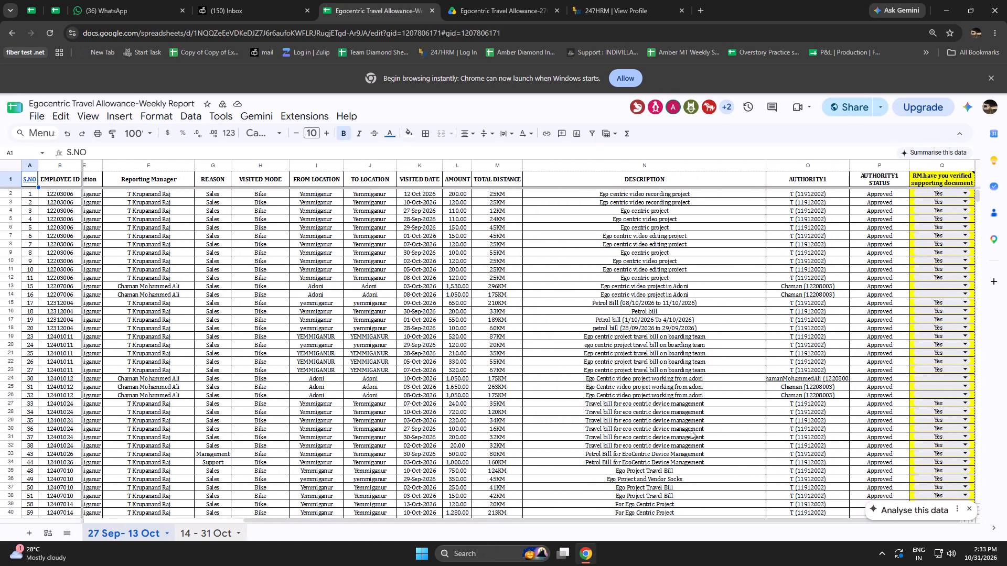
click(882, 269)
right_click(882, 269)
click(873, 480)
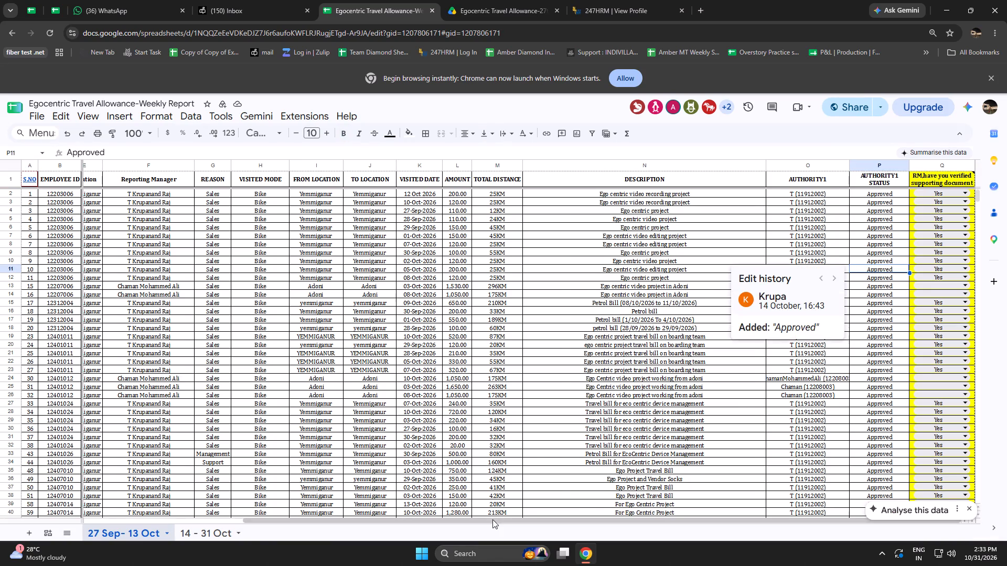
drag(492, 519, 294, 514)
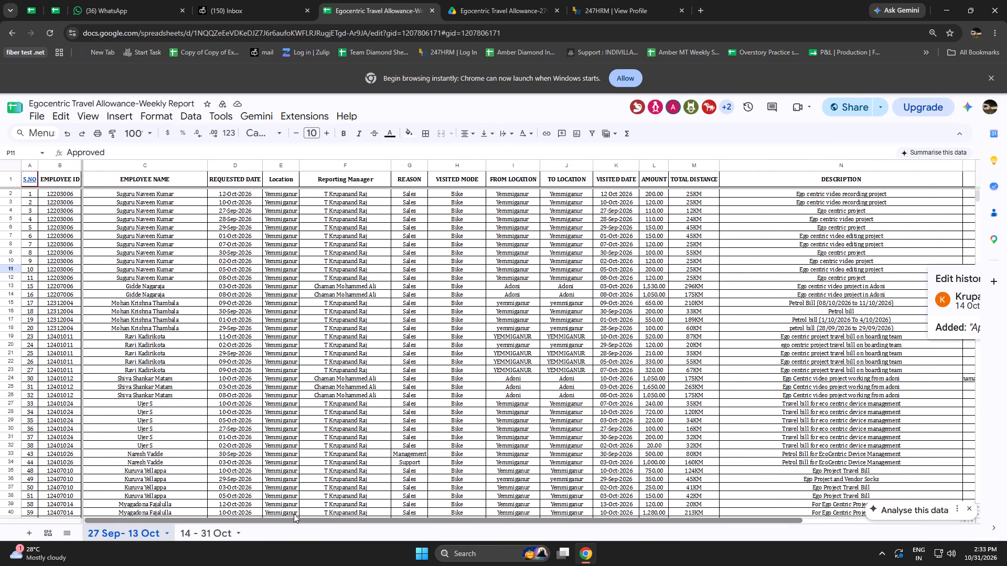
drag(294, 514, 599, 523)
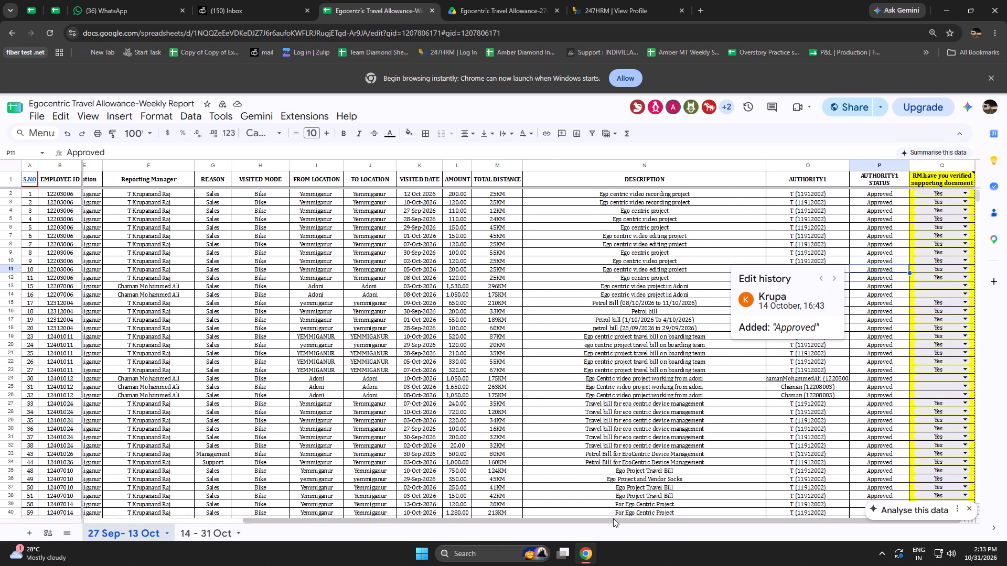
scroll(842, 387, down, 5)
right_click(872, 390)
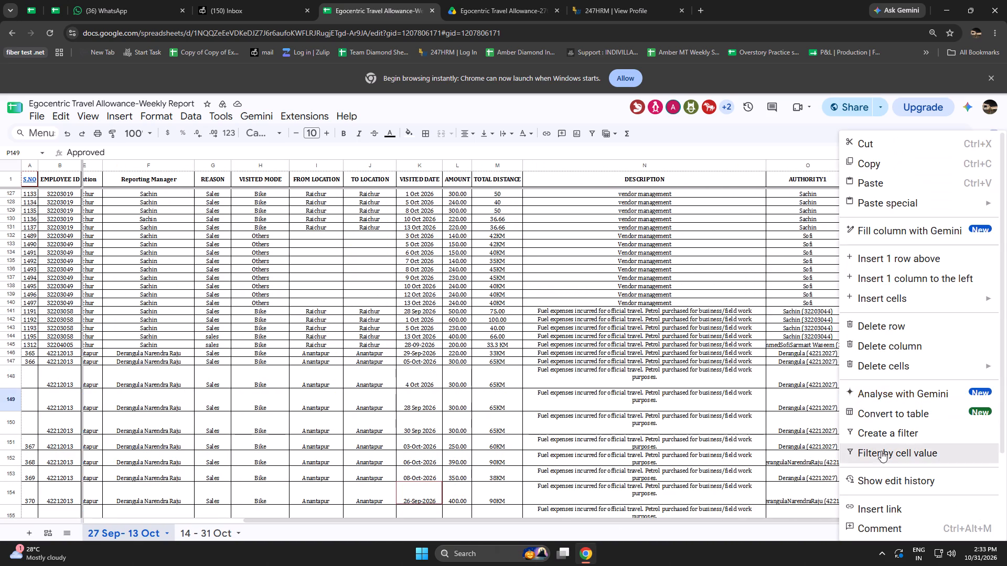
click(883, 480)
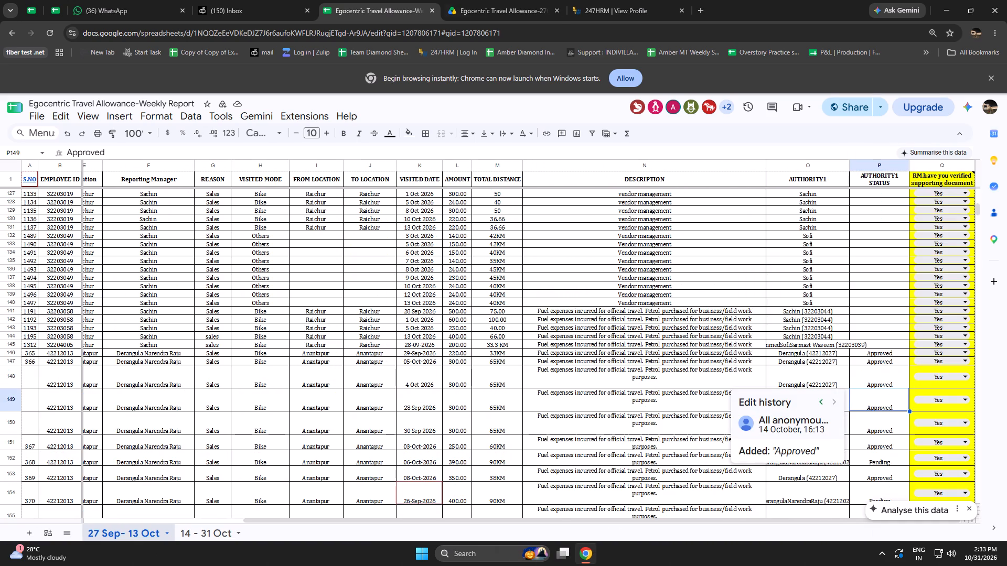
click(498, 0)
click(335, 0)
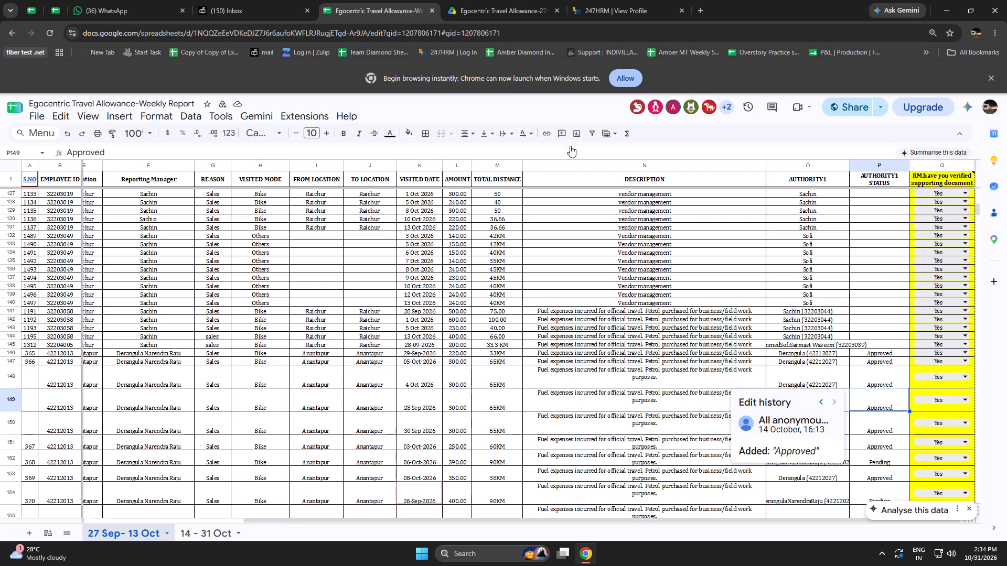
Copy an "Approved" status from the 27 Sep- 13 Oct sheet into the empty second Authority1 Status column for rows 2 to 6 of 14 - 31 Oct.
click(882, 365)
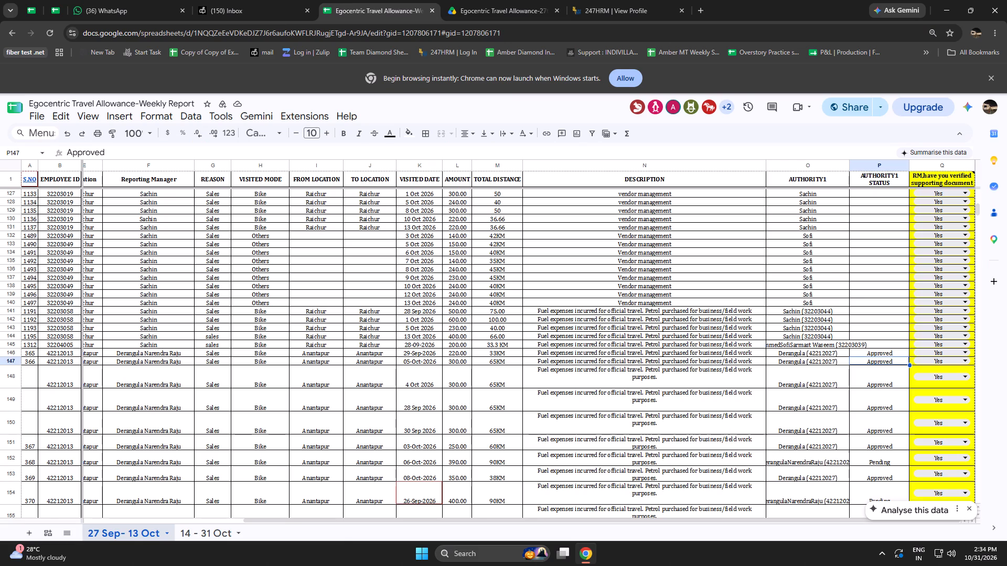
key(ctrl+c)
scroll(870, 314, up, 12)
scroll(870, 314, down, 1)
scroll(870, 314, up, 2)
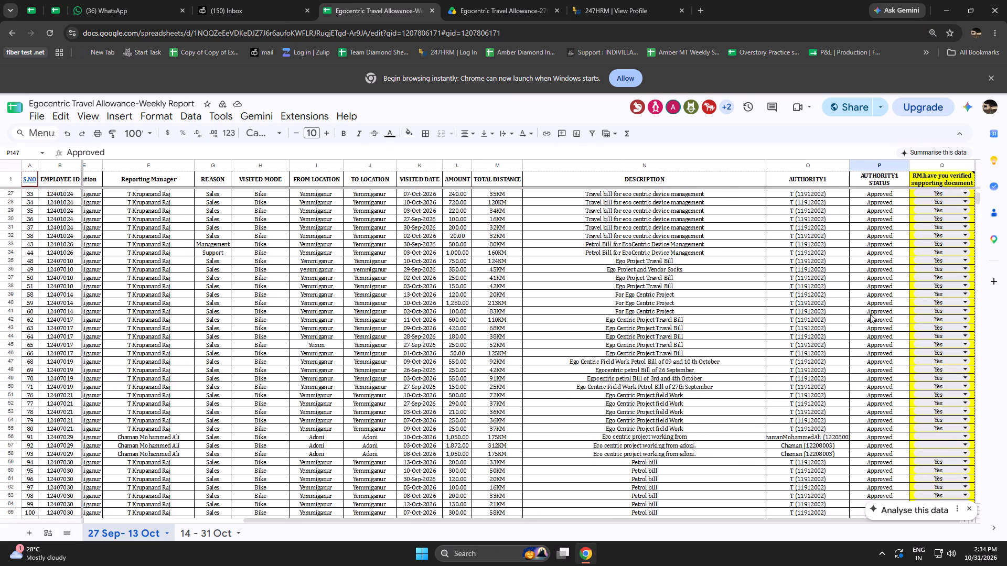
click(198, 527)
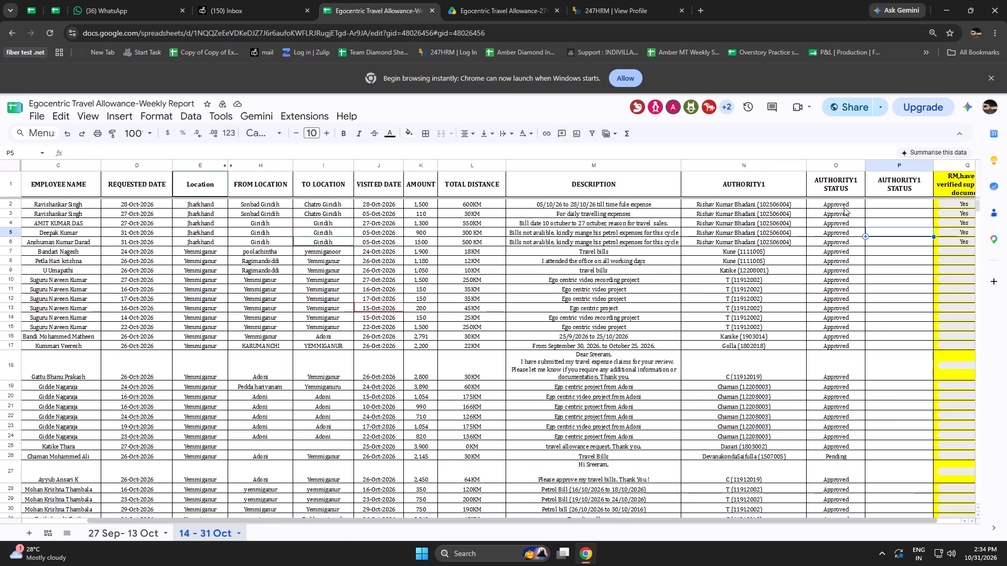
click(877, 205)
key(ctrl+v)
drag(877, 205, 874, 223)
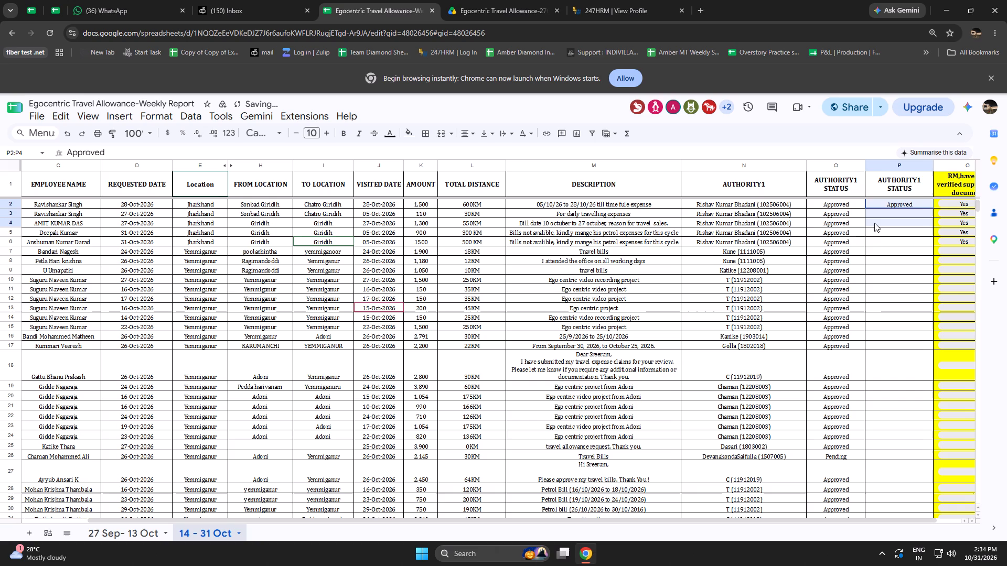
drag(874, 223, 873, 238)
key(ctrl+d)
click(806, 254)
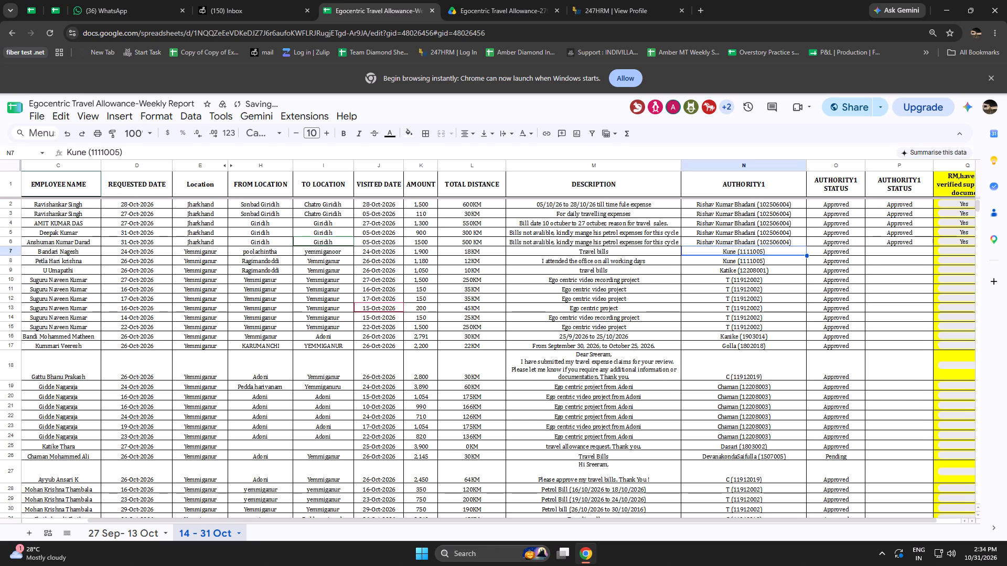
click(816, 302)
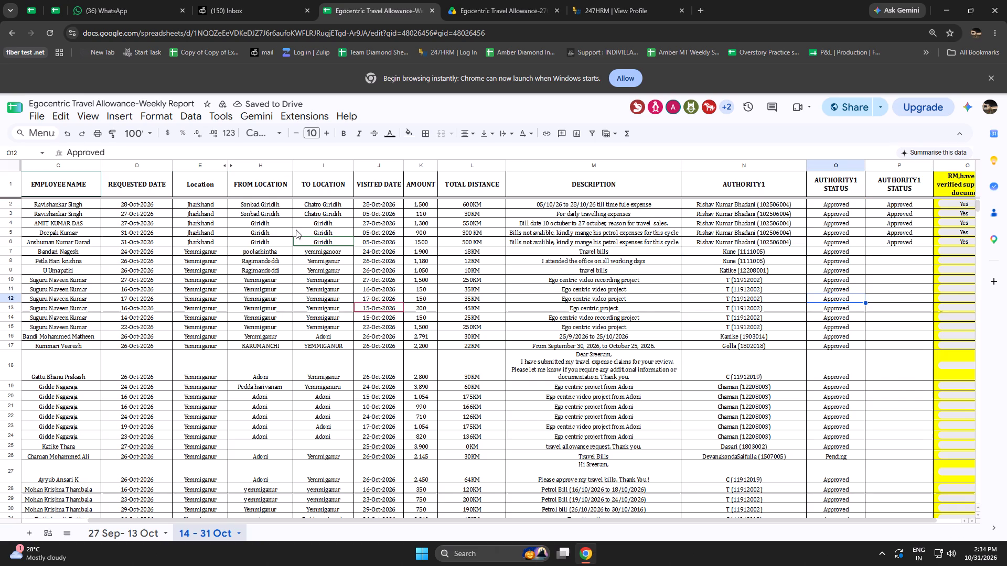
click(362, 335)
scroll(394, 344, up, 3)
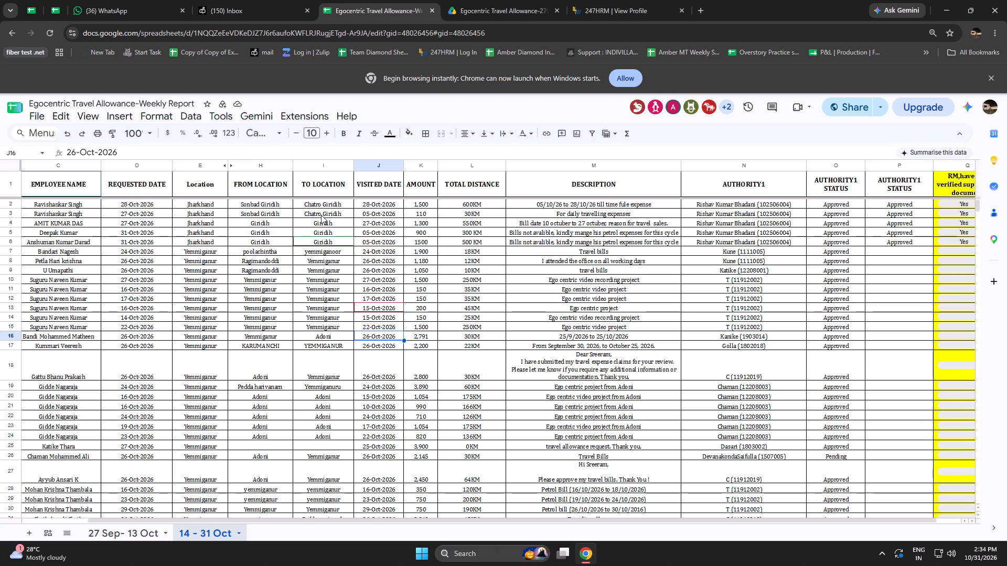
Fill the From Location "Sonbad Giridih" from row 2 down through row 6.
click(262, 202)
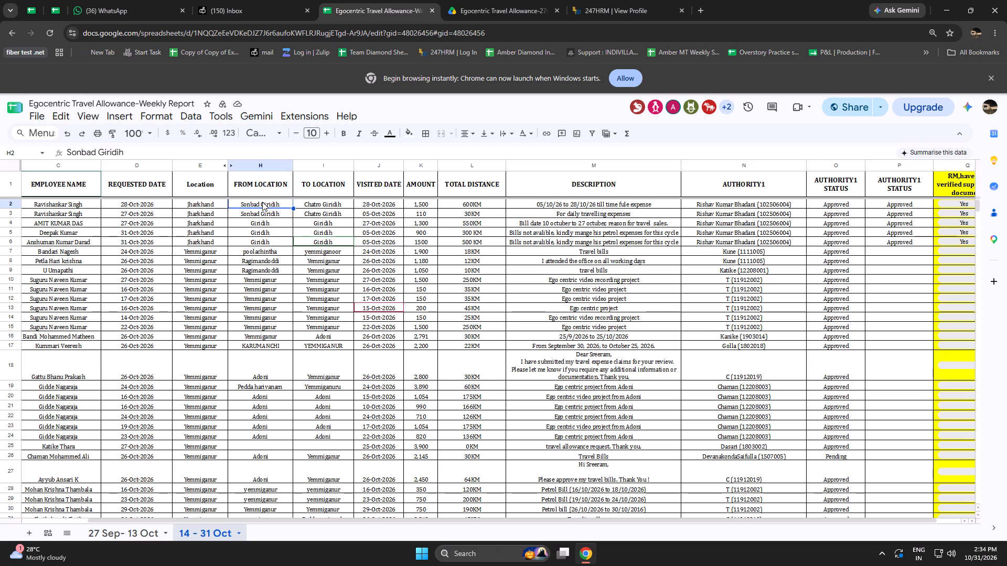
drag(262, 202, 254, 241)
key(ctrl+d)
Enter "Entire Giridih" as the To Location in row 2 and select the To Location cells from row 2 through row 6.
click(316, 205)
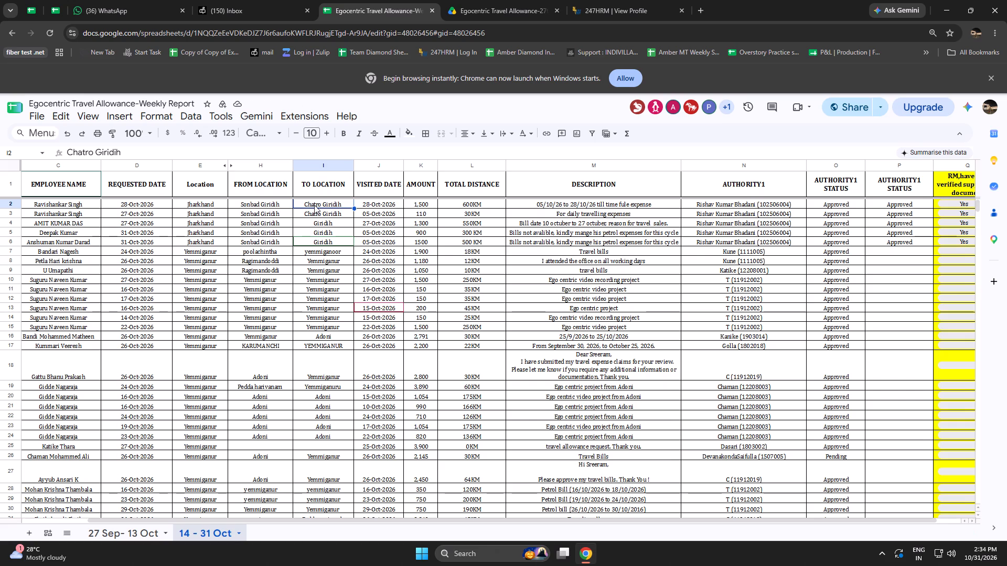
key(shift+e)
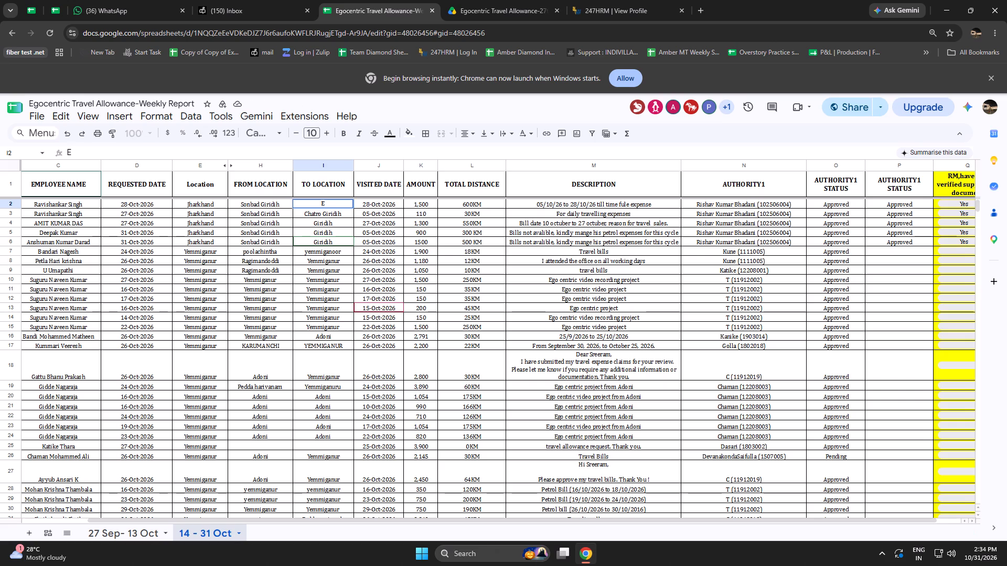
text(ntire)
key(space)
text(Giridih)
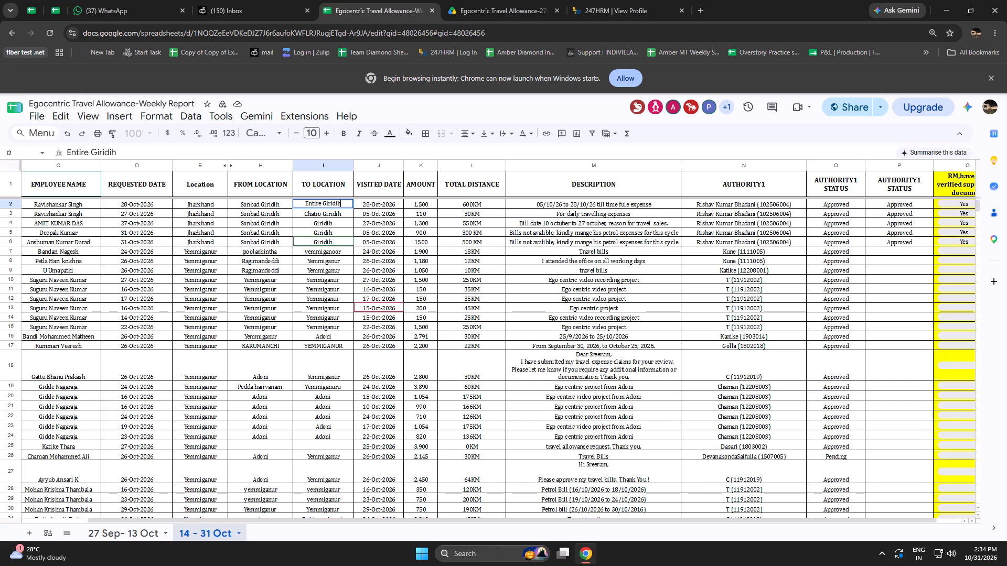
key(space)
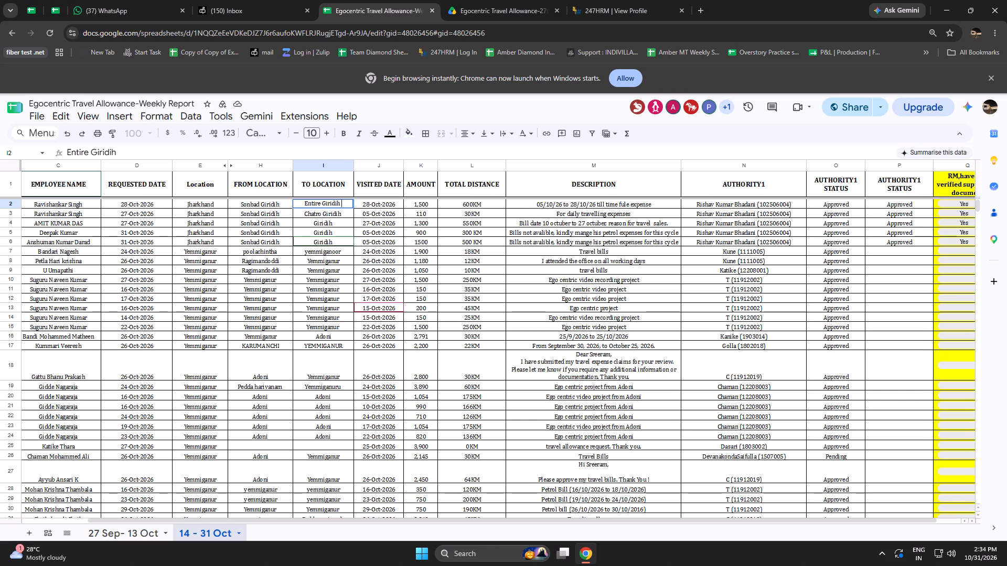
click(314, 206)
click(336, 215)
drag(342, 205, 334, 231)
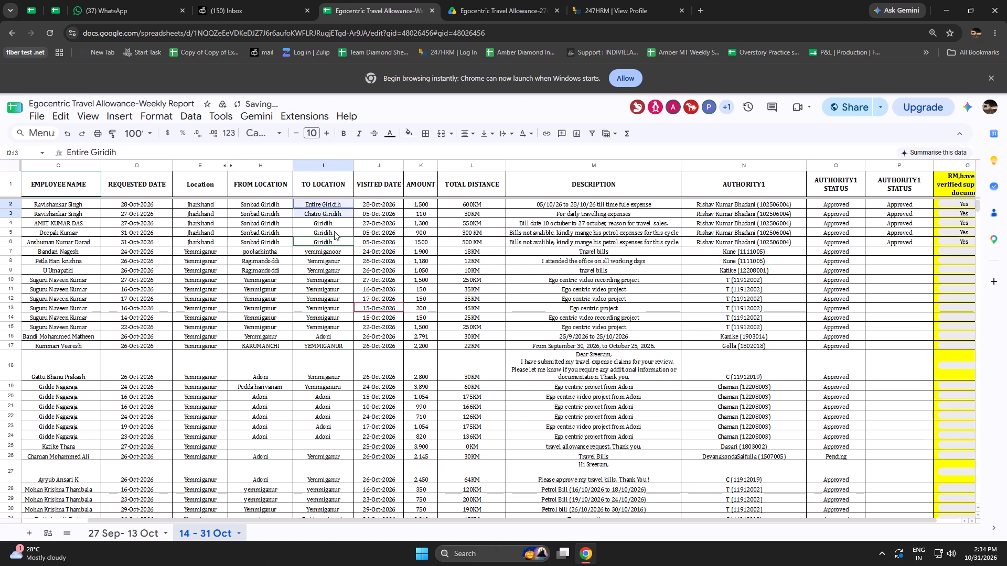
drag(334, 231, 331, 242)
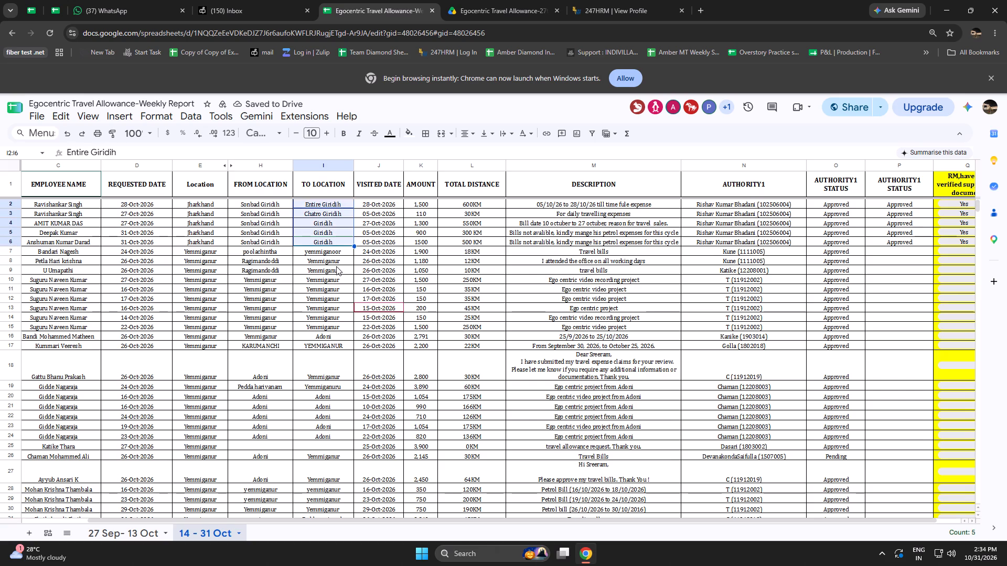
Undo the row 2 To Location entry and the From Location fill down through row 6.
key(ctrl+z)
key(ctrl+z)
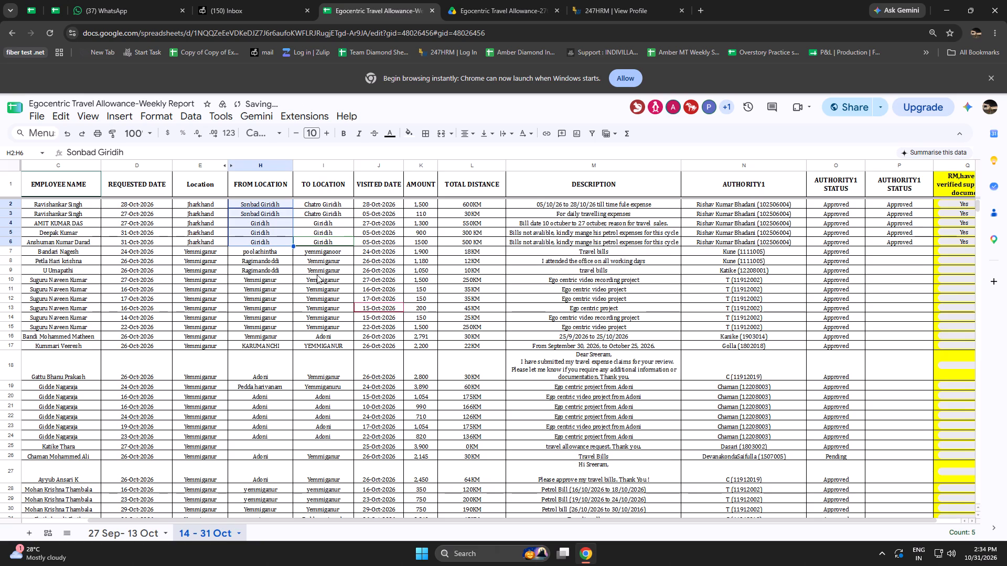
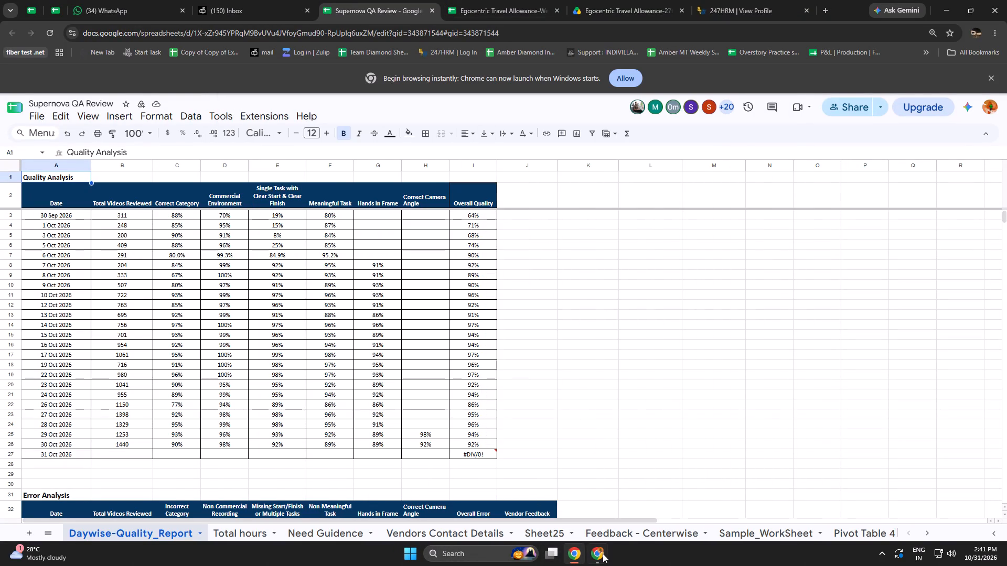
Open a new browser window and load the Atlas Capture team dashboard for 2026-09-11 with the user tasks view.
right_click(570, 556)
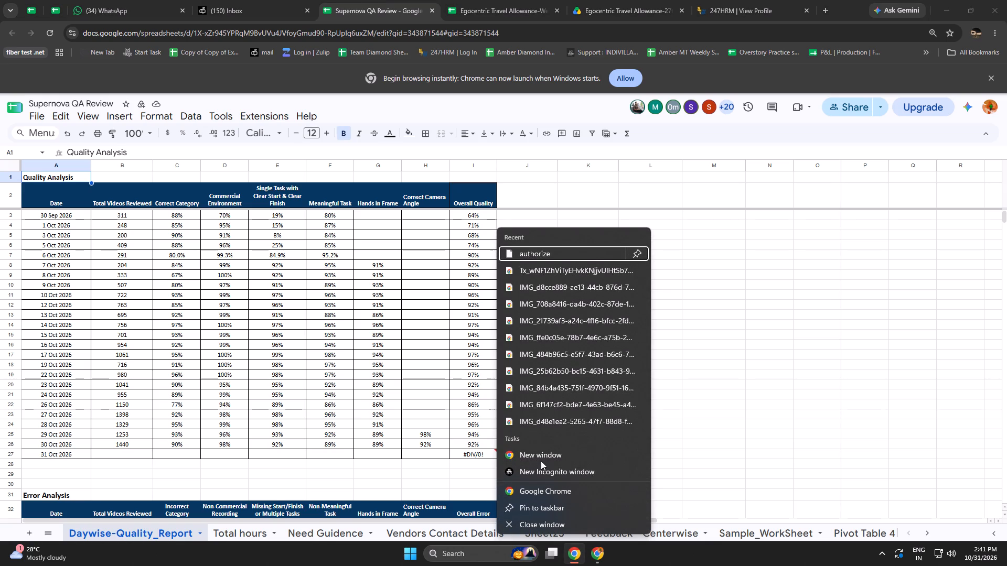
click(541, 461)
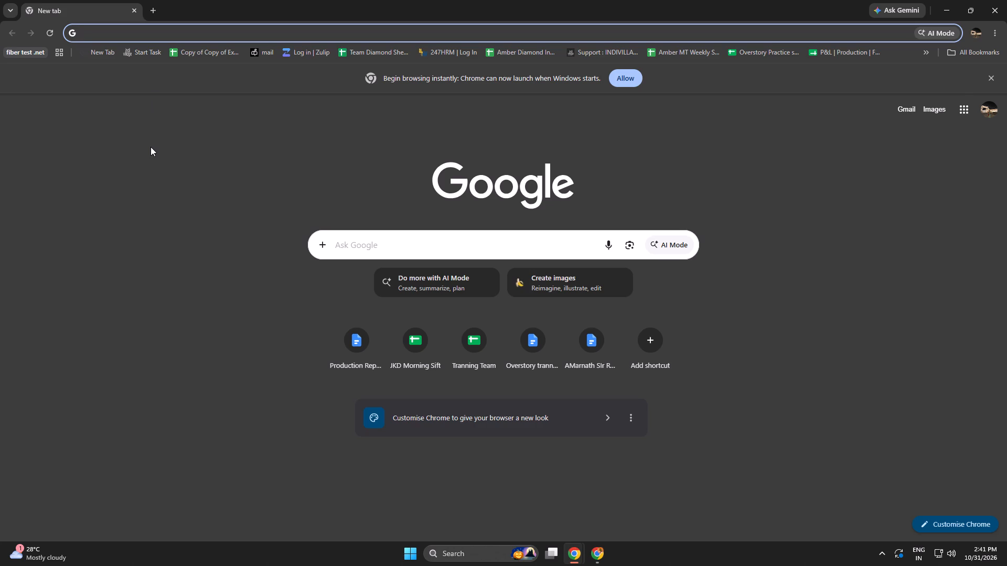
key(a)
click(128, 84)
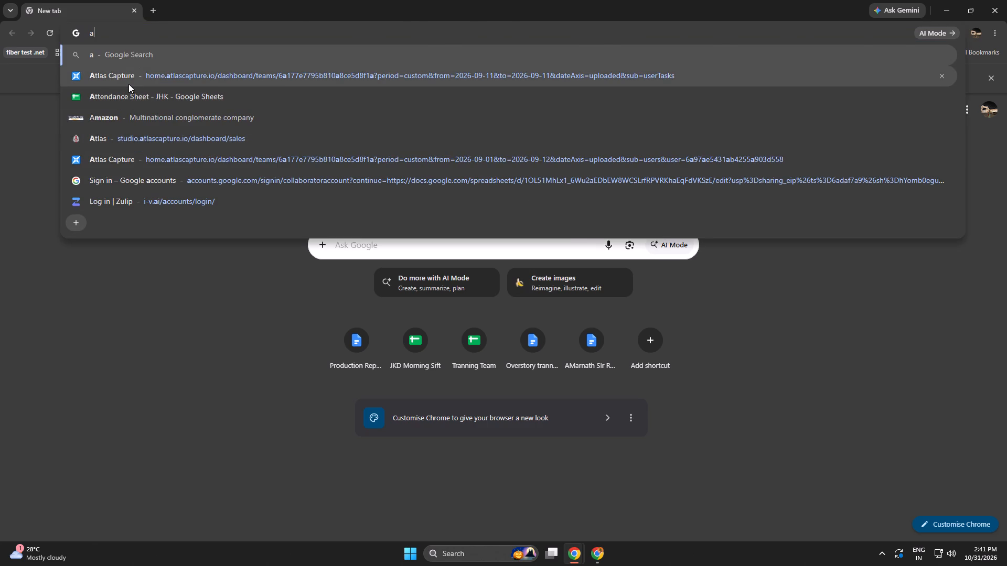
Open the Fraud Location Data spreadsheet in a second tab of the new window.
click(153, 8)
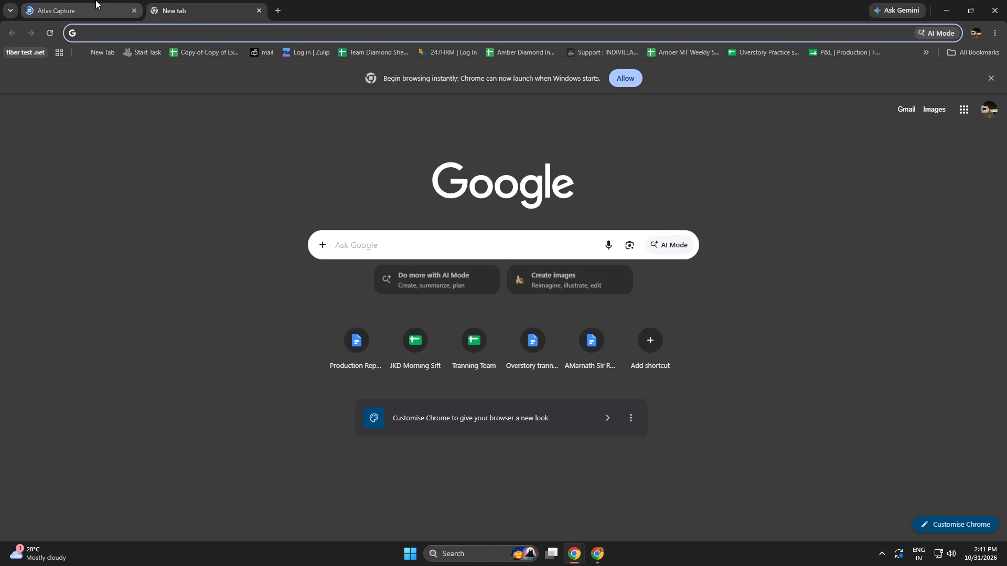
text(fr)
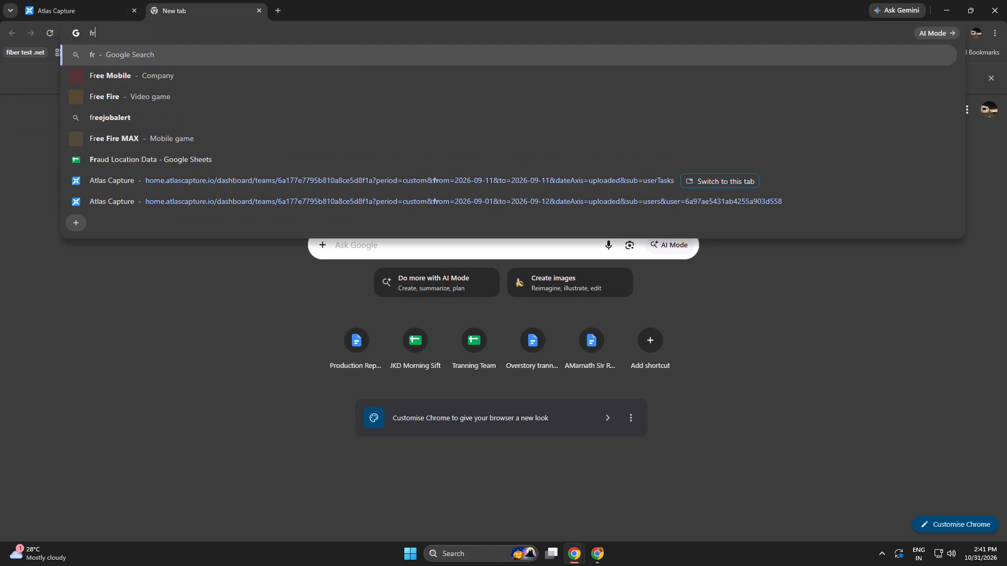
click(151, 164)
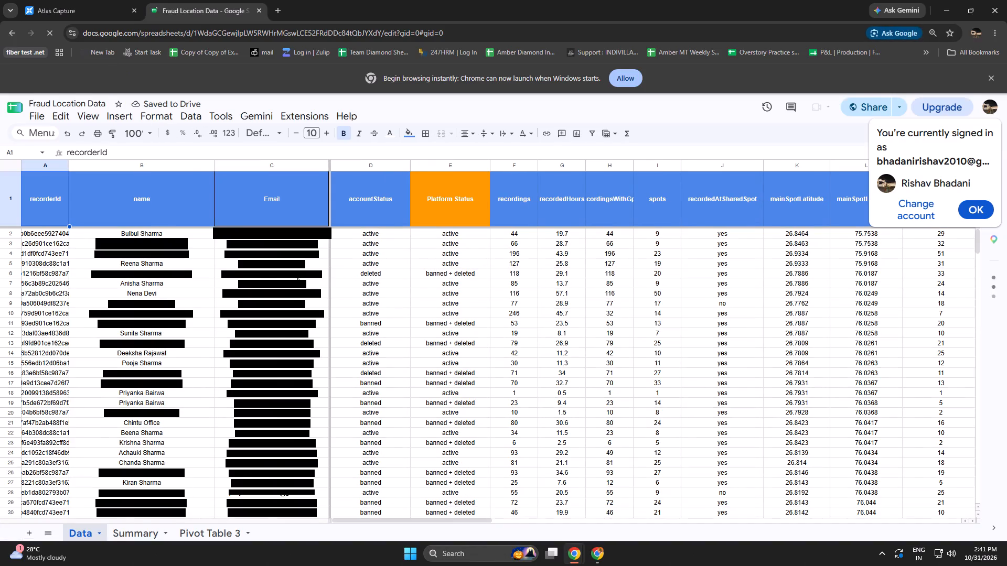
Create a temporary filter view covering the whole Data sheet.
click(7, 162)
click(558, 132)
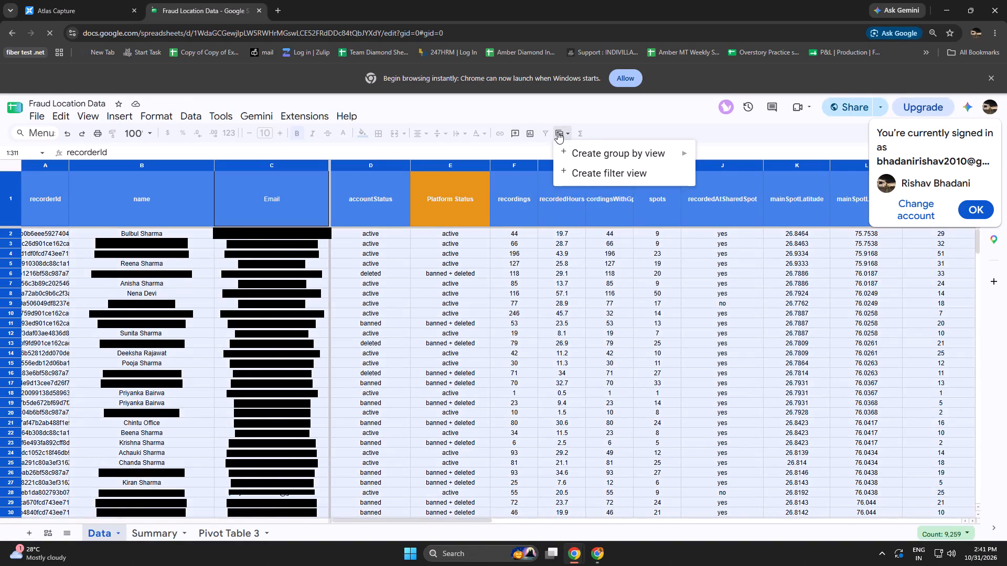
click(573, 174)
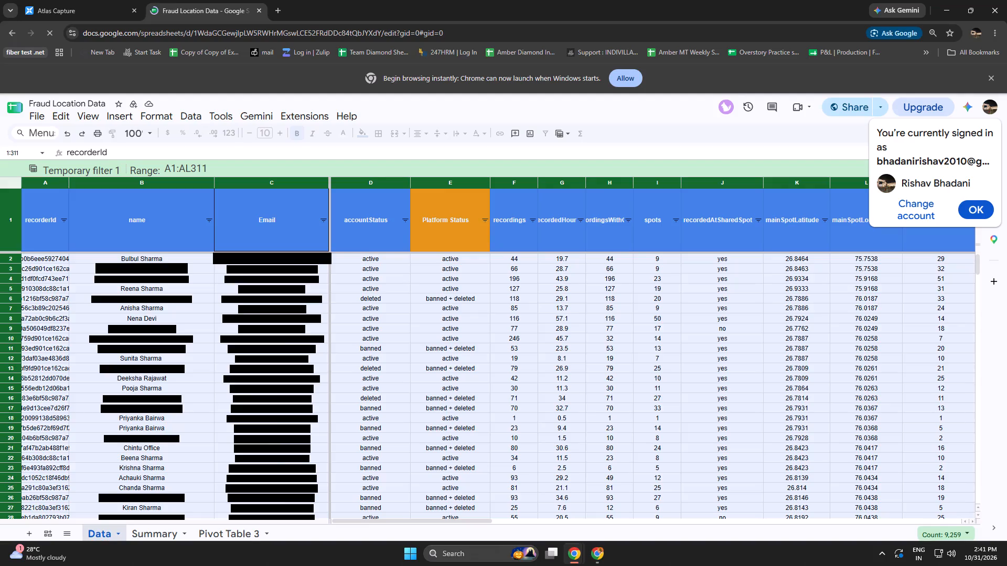
click(160, 306)
Search the Data sheet for "bant" and go to the second match, in the name column.
drag(361, 519, 486, 519)
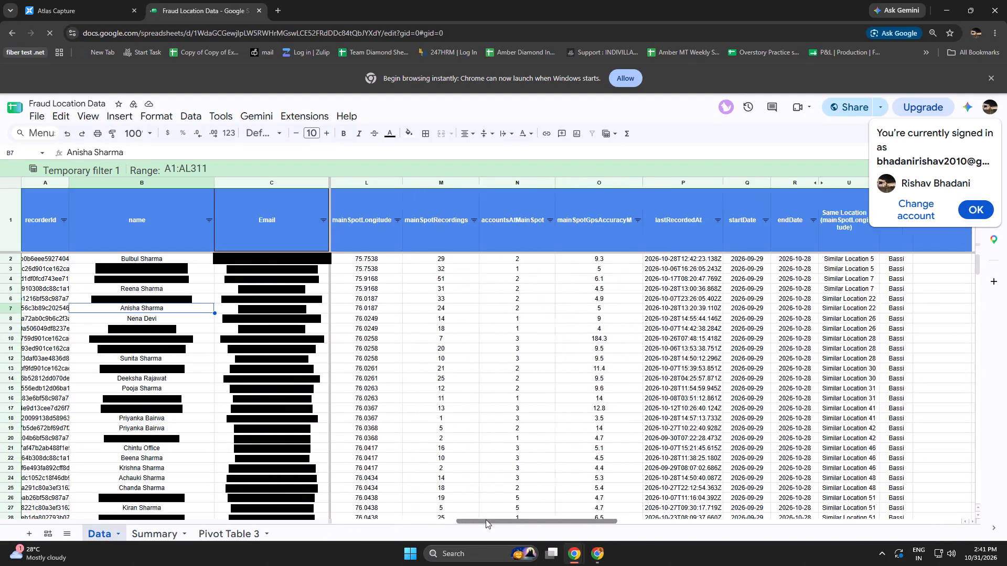
drag(486, 519, 632, 504)
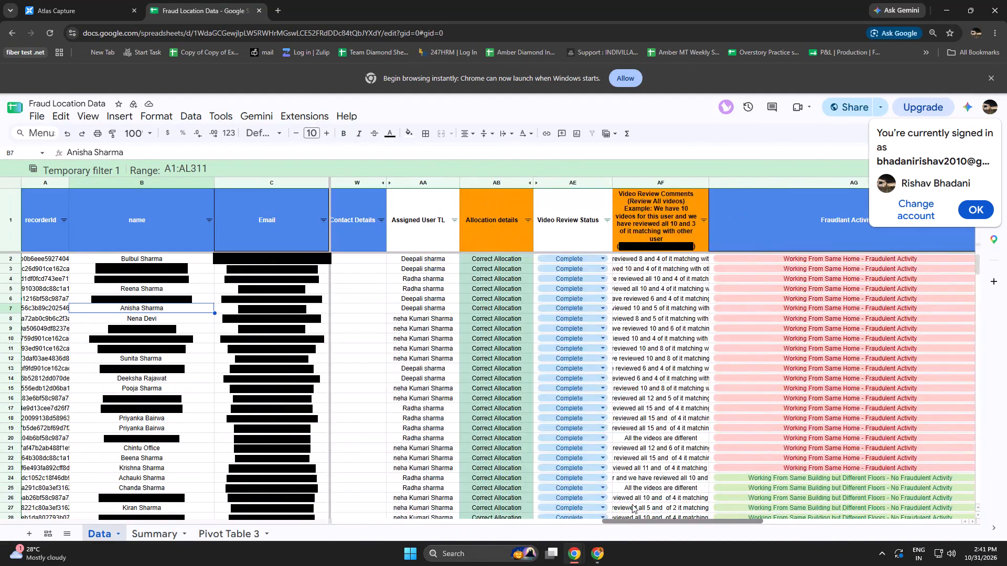
drag(632, 504, 376, 501)
scroll(136, 409, down, 5)
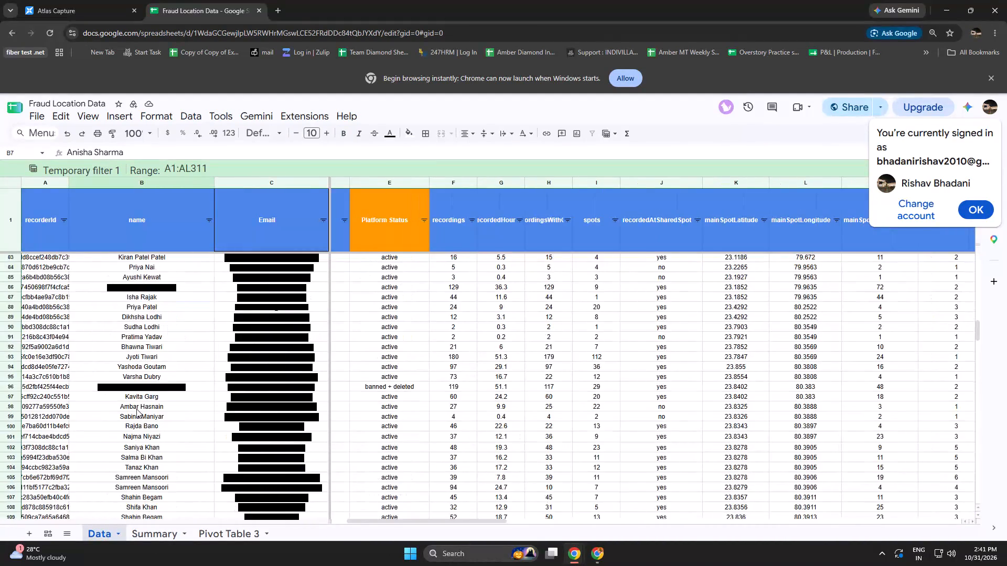
key(ctrl+f)
key(b)
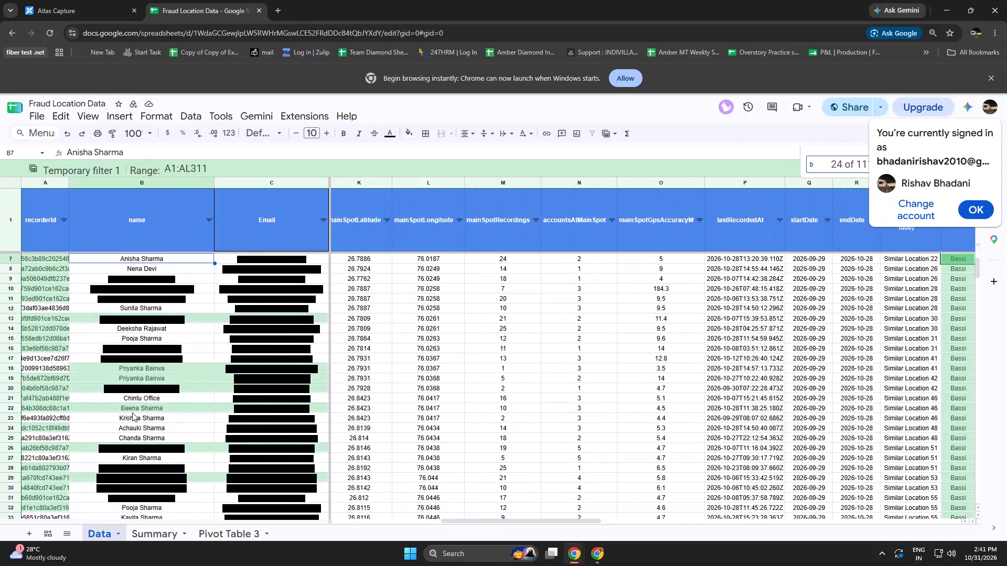
text(an)
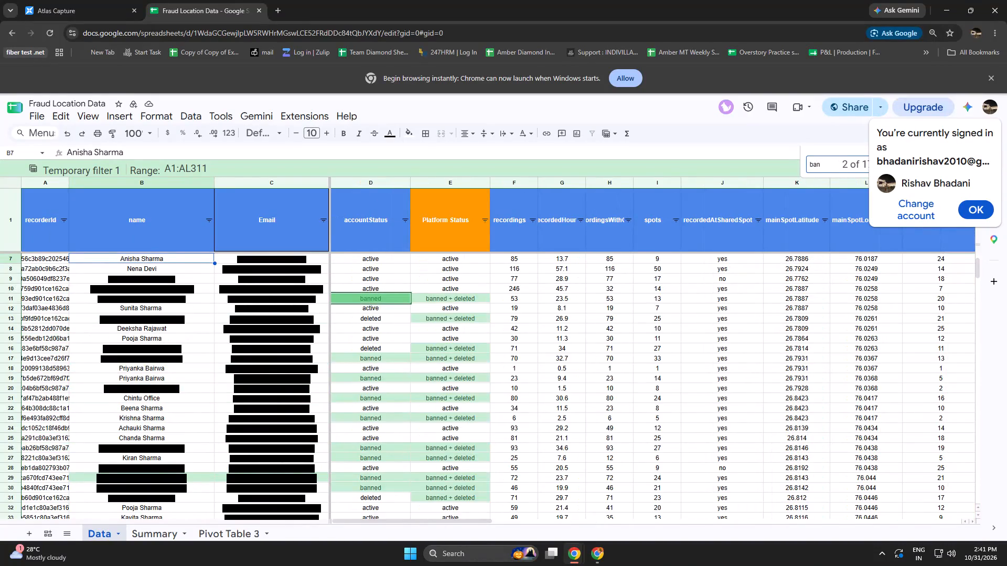
key(t)
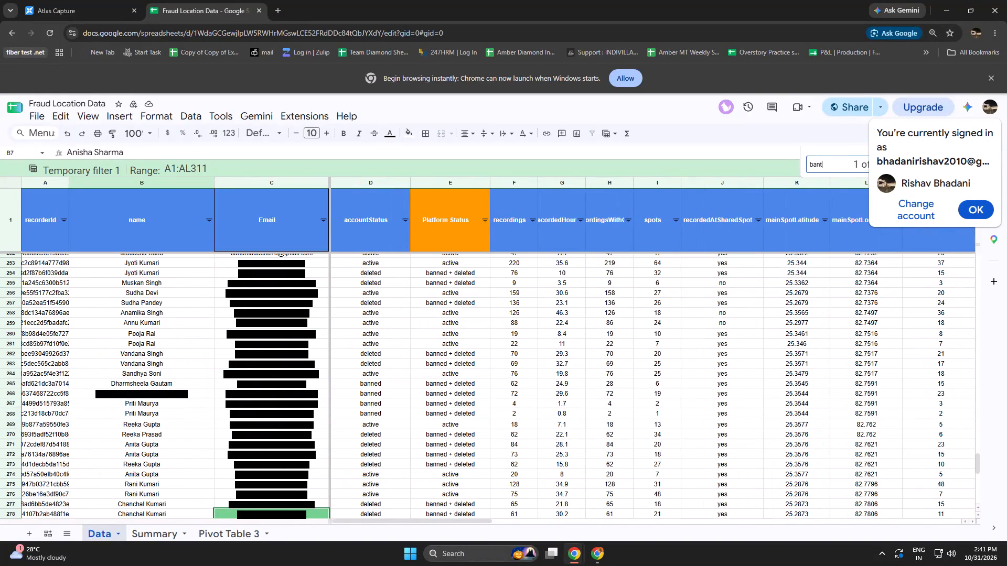
scroll(195, 408, down, 1)
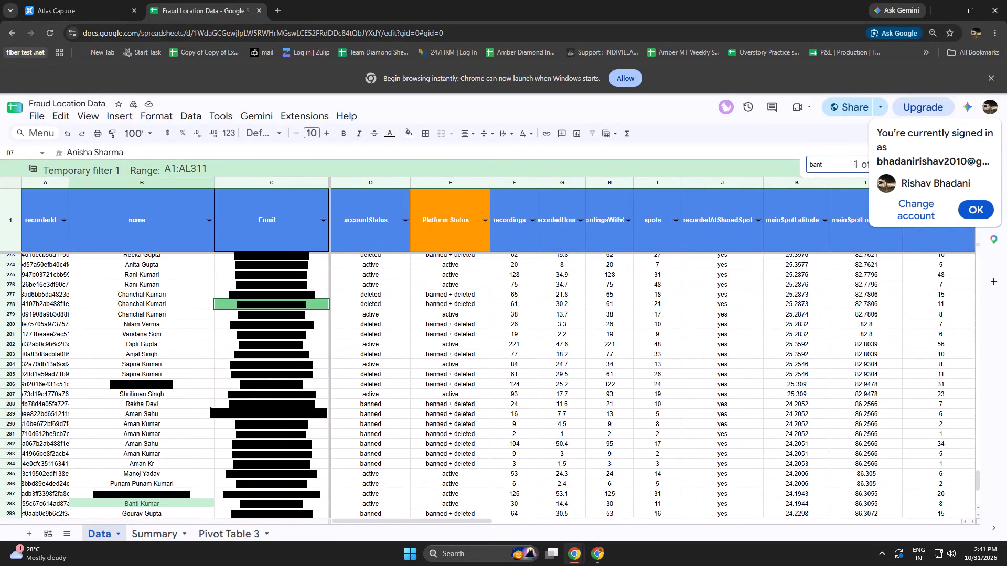
click(981, 212)
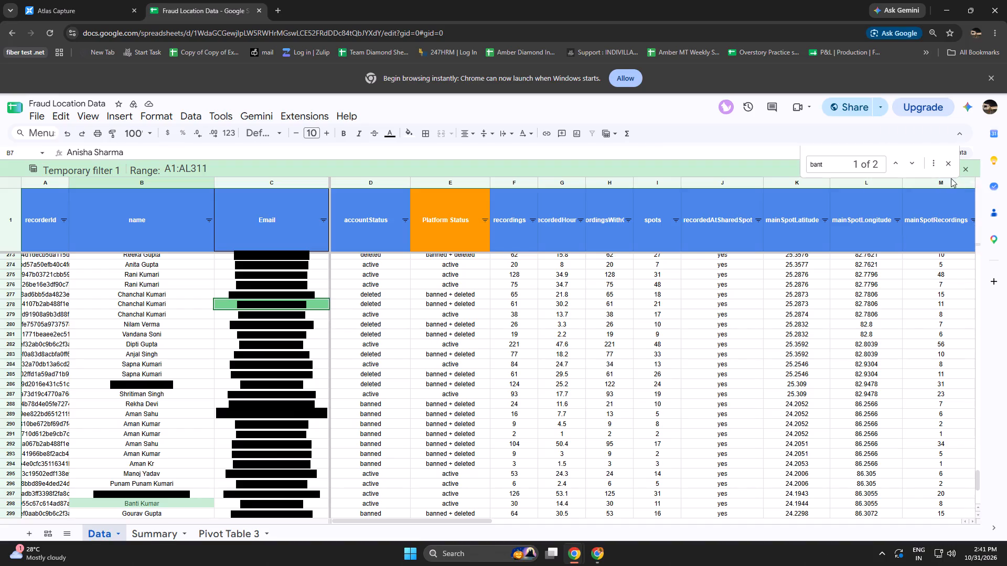
click(909, 165)
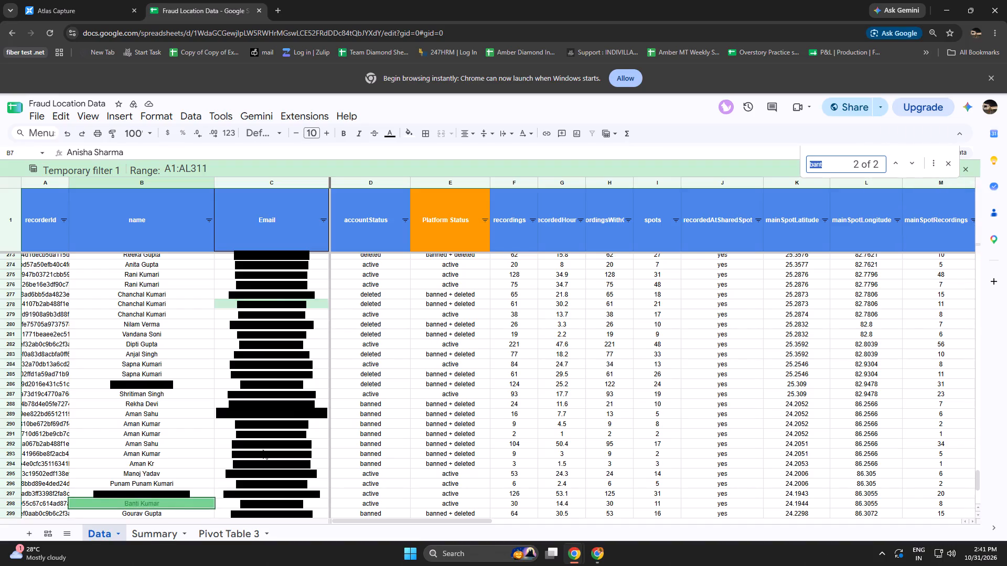
click(251, 504)
key(ctrl+c)
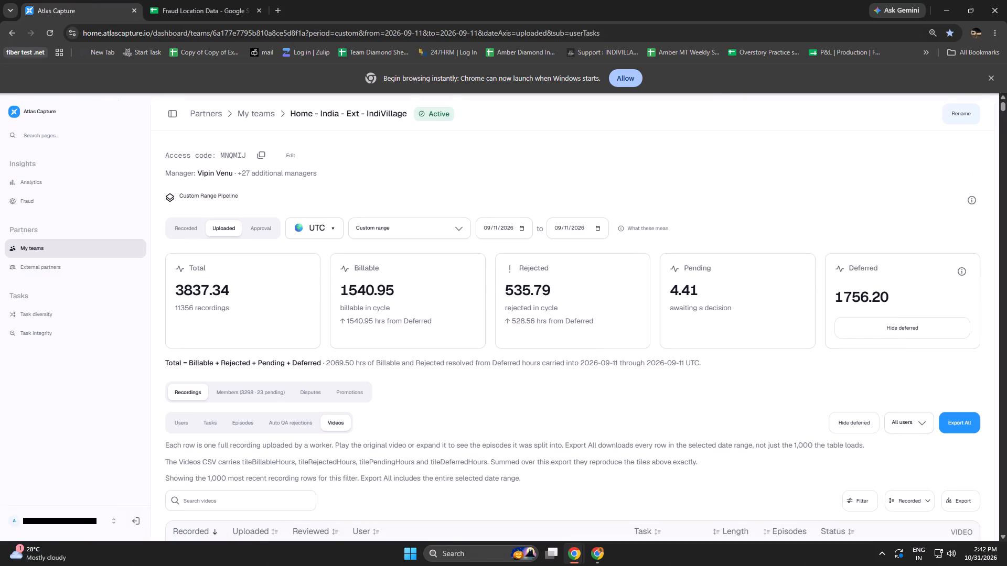
Open the Fraud insights page and locate the town of Giridih on the recorder map.
click(27, 208)
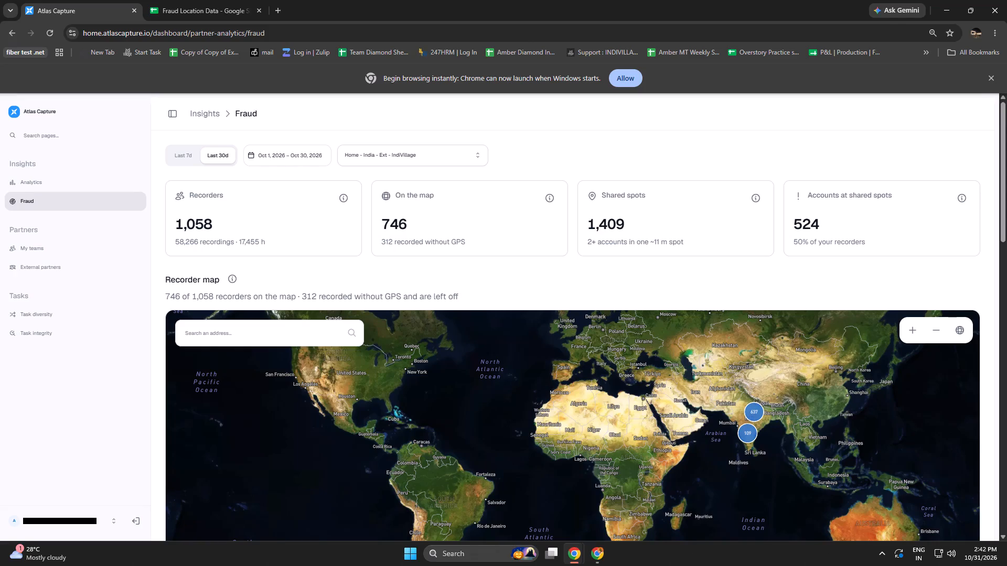
scroll(755, 426, down, 1)
scroll(755, 426, up, 3)
scroll(756, 424, down, 1)
scroll(757, 422, up, 6)
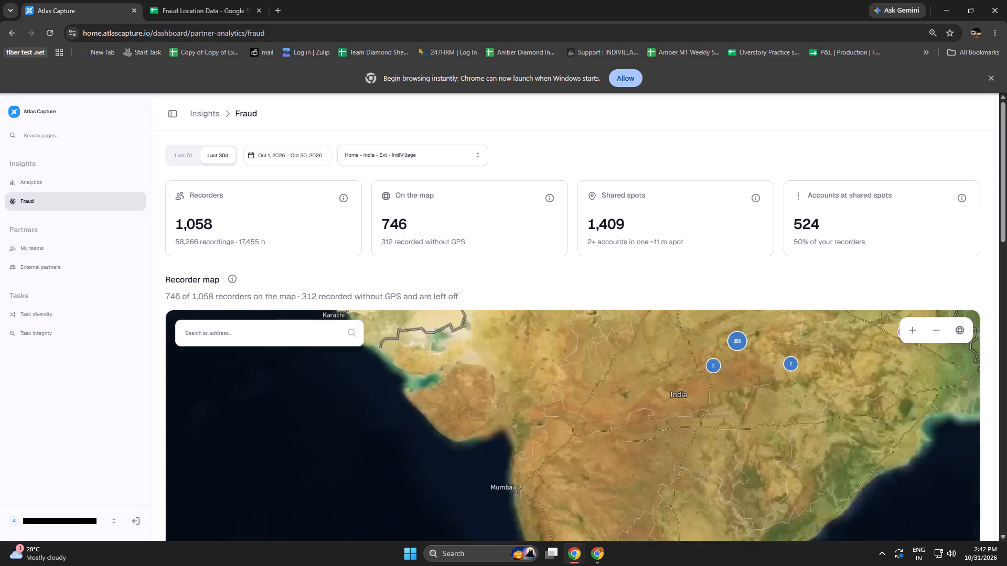
drag(770, 386, 553, 552)
drag(689, 489, 738, 288)
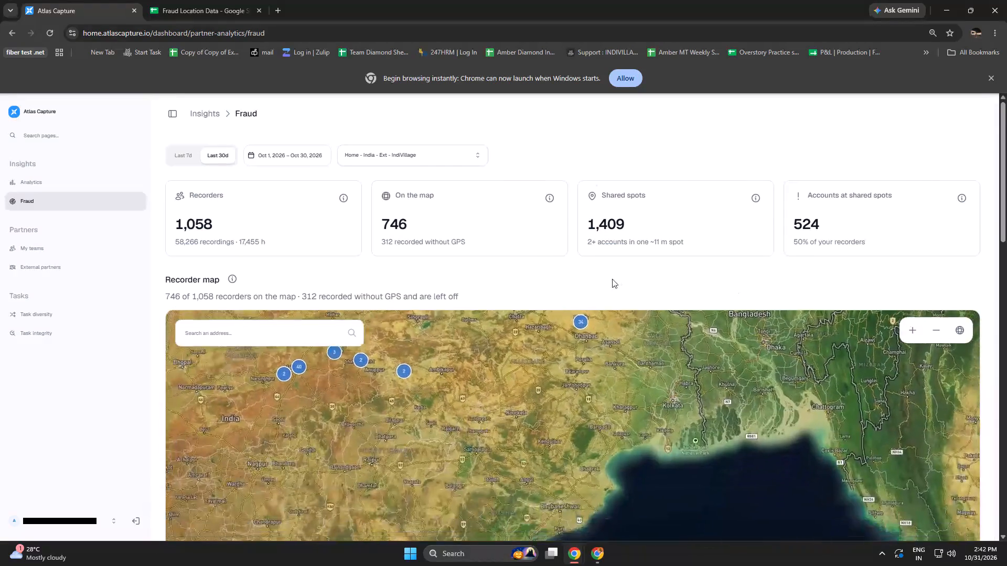
drag(592, 376, 584, 439)
scroll(581, 377, up, 6)
scroll(467, 362, up, 4)
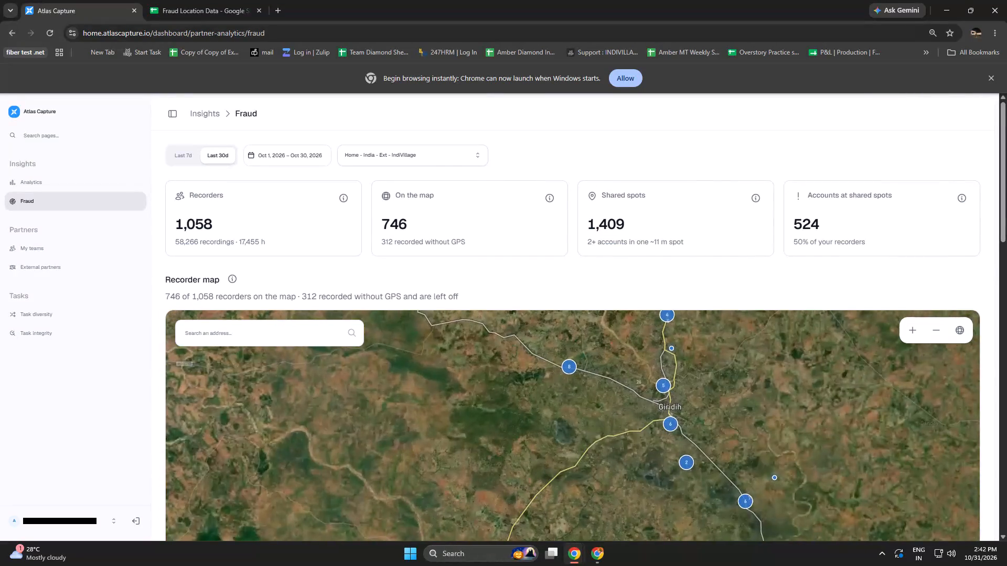
drag(736, 432, 609, 445)
scroll(562, 406, up, 4)
scroll(502, 410, up, 5)
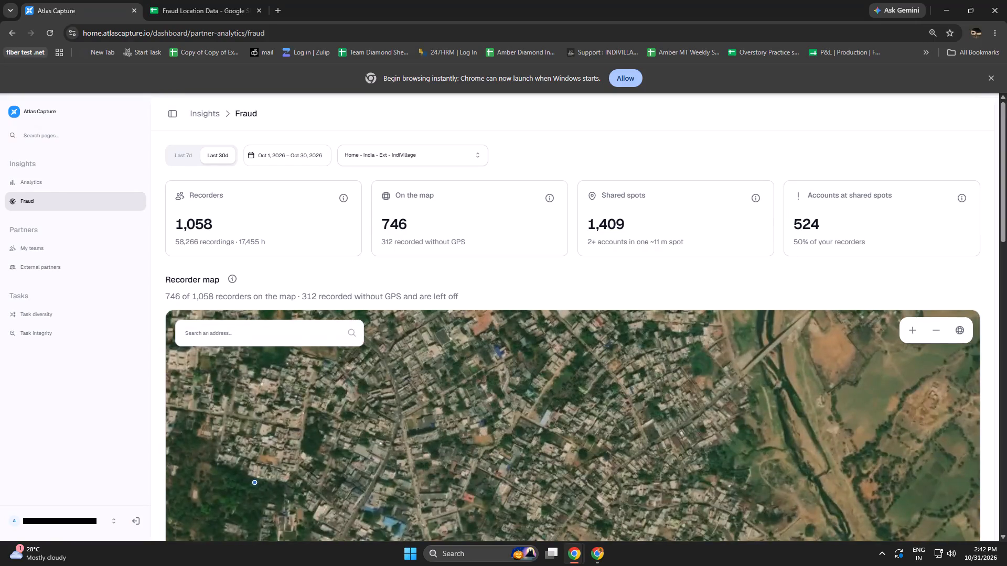
Examine Giridih town on the satellite recorder map for recorder markers, down to the clustered spots near Station Road.
drag(460, 421, 635, 552)
drag(558, 478, 528, 307)
drag(531, 470, 507, 398)
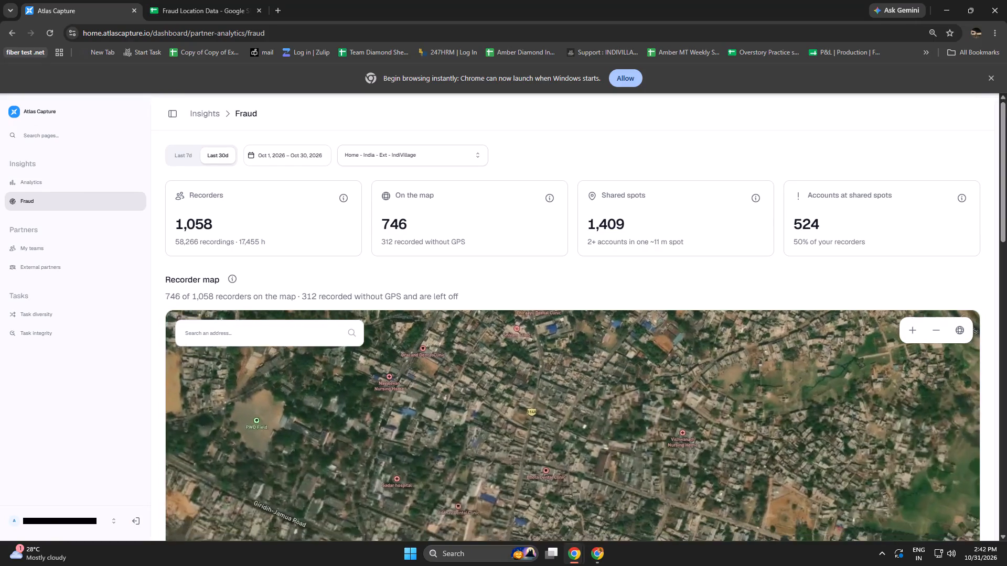
scroll(532, 469, down, 2)
drag(540, 493, 534, 391)
scroll(534, 460, up, 1)
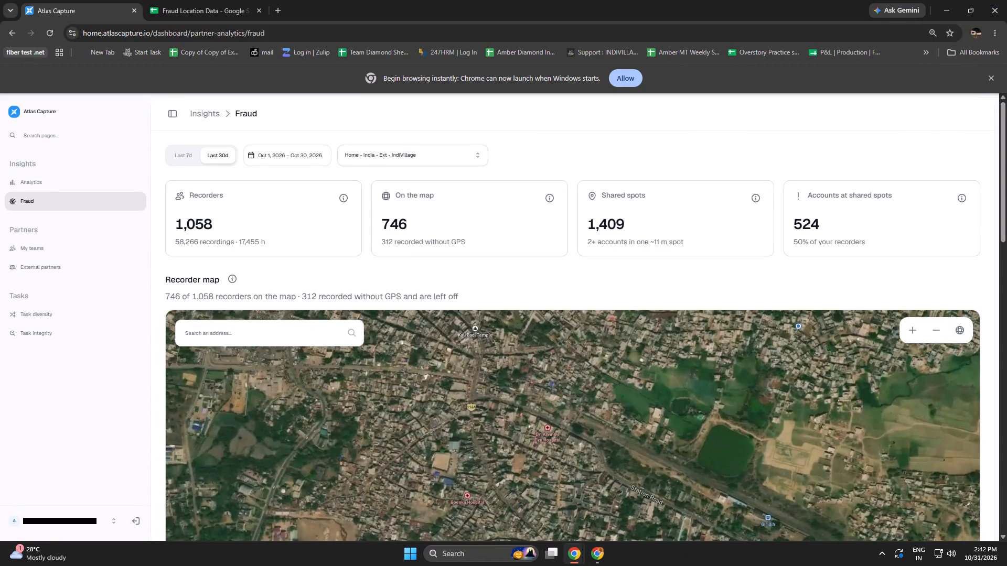
drag(561, 481, 579, 395)
drag(540, 497, 543, 381)
drag(558, 470, 554, 448)
scroll(486, 491, up, 2)
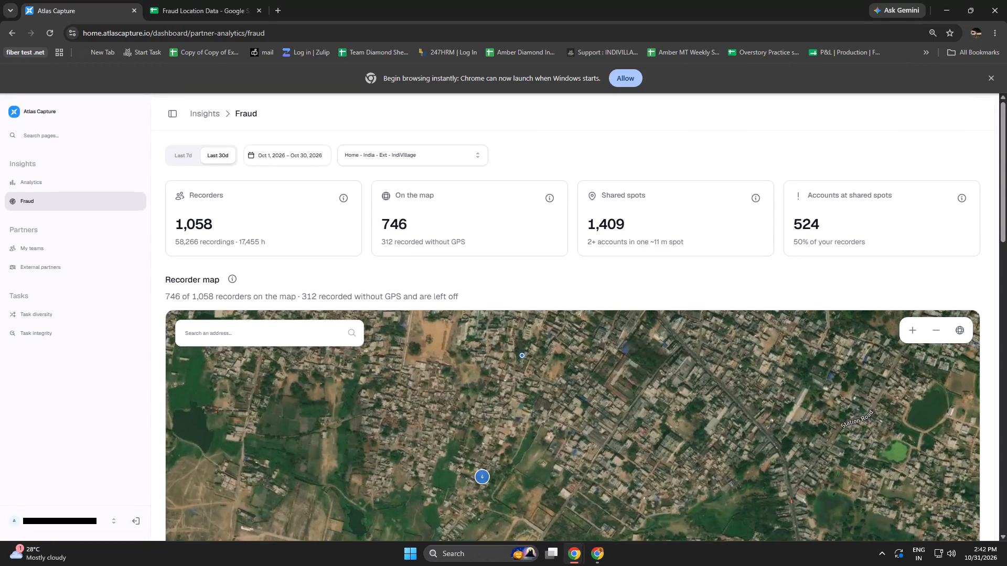
scroll(488, 489, up, 5)
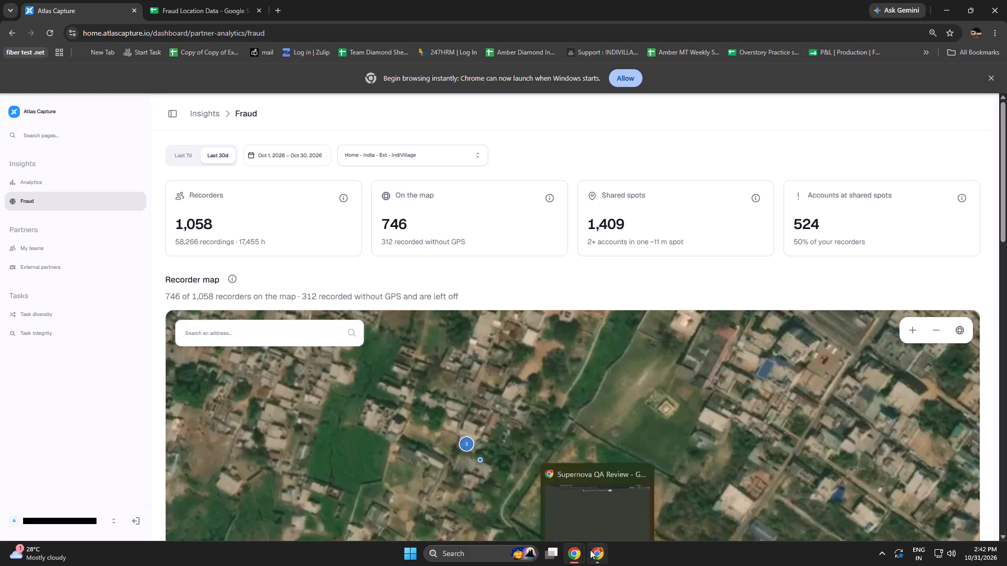
Switch to the browser window showing the Supernova QA Review spreadsheet.
click(500, 505)
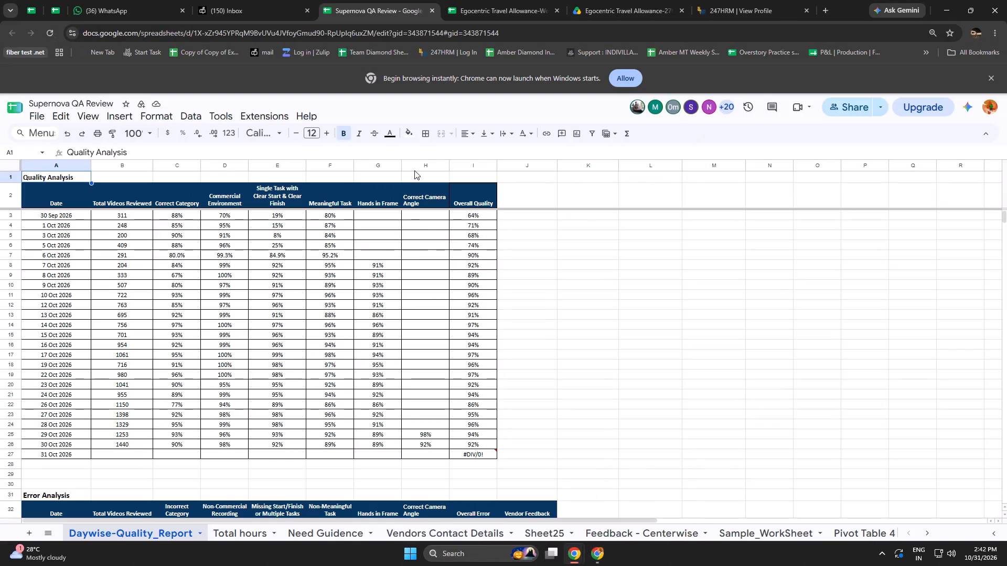